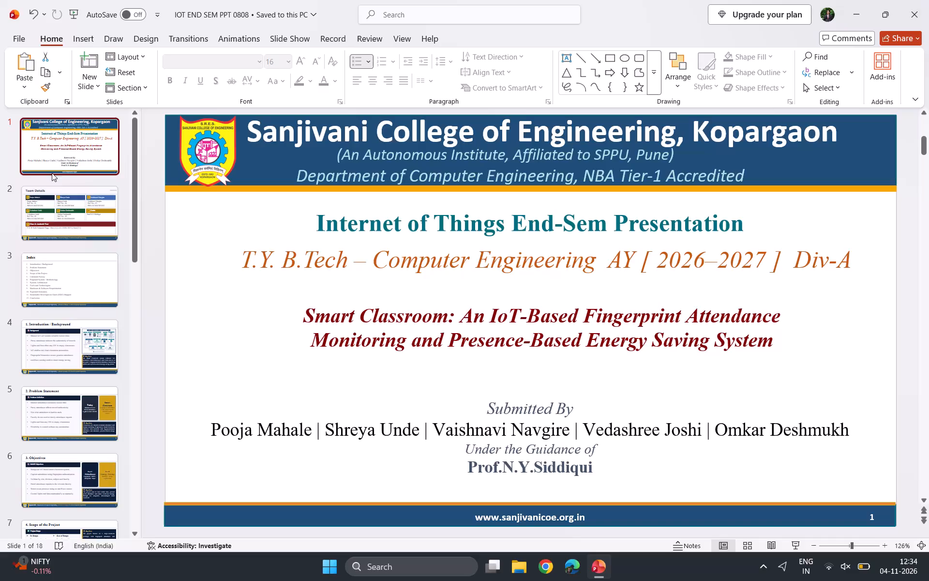
On the Objectives slide, delete the bullet "Email attendance reports to the relevant faculty." together with its leftover full stop.
{"action": "left_click", "coordinate": [66, 330]}
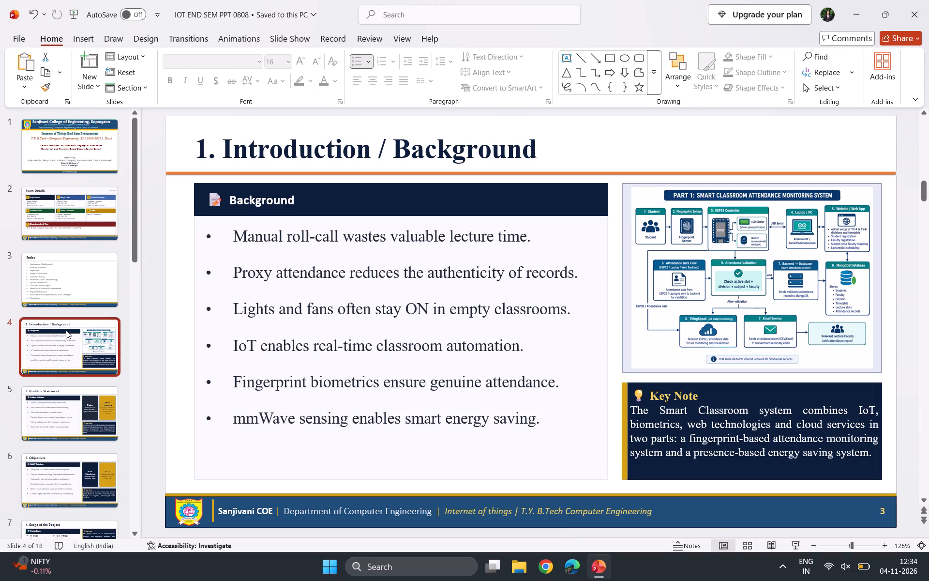
{"action": "left_click", "coordinate": [73, 446]}
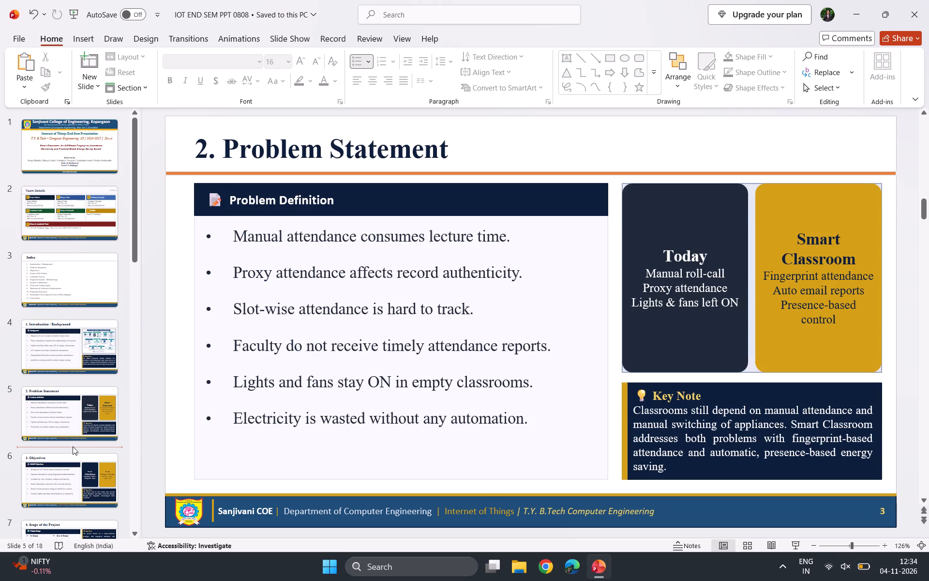
{"action": "key", "text": "Down"}
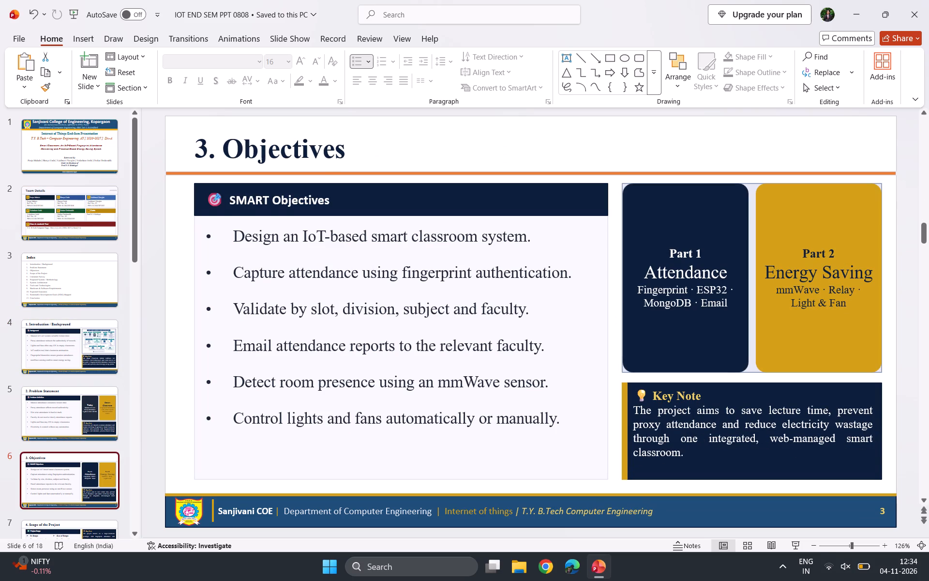
{"action": "left_click_drag", "start_coordinate": [238, 348], "coordinate": [523, 353]}
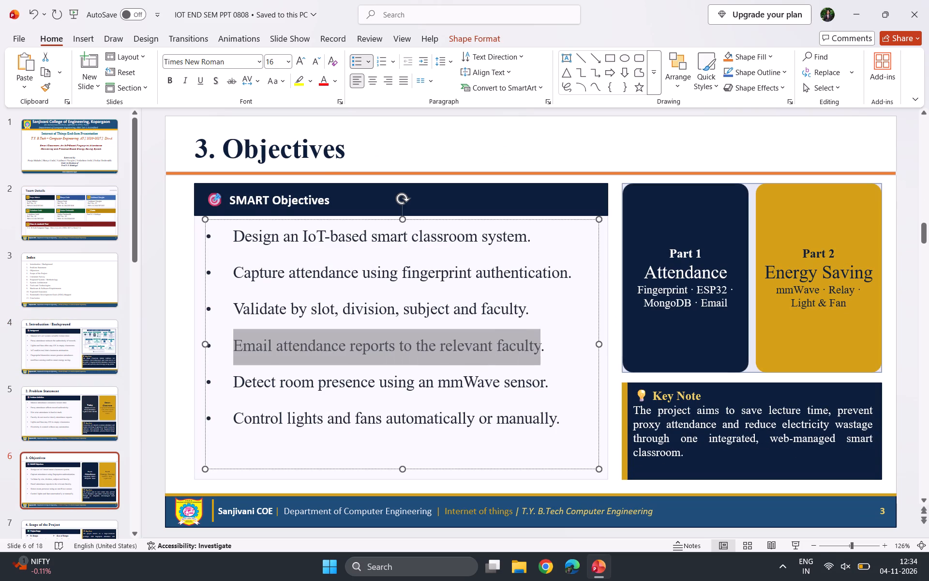
{"action": "left_click_drag", "start_coordinate": [523, 353], "coordinate": [526, 352]}
{"action": "key", "text": "BackSpace"}
{"action": "key", "text": "BackSpace"}
{"action": "key", "text": "BackSpace"}
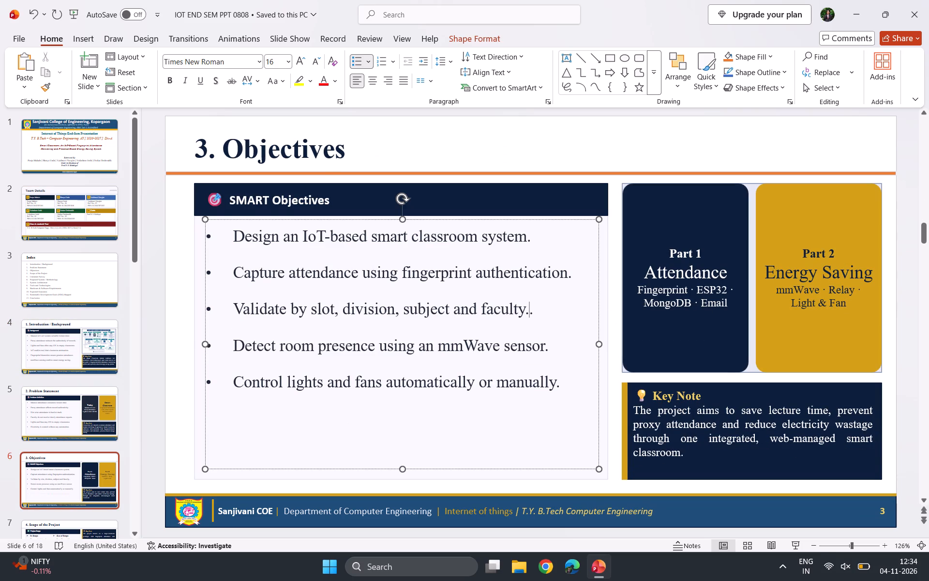
{"action": "key", "text": "Right"}
{"action": "key", "text": "BackSpace"}
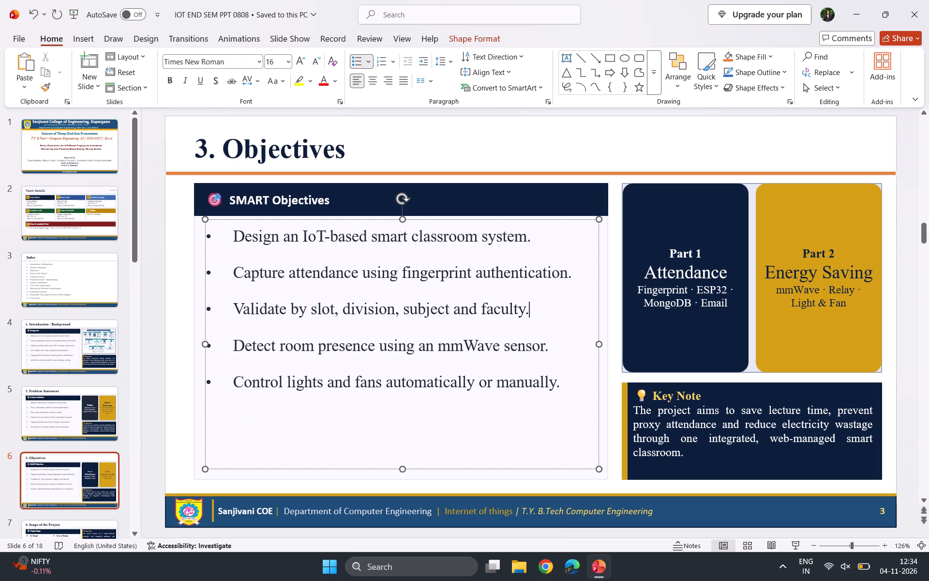
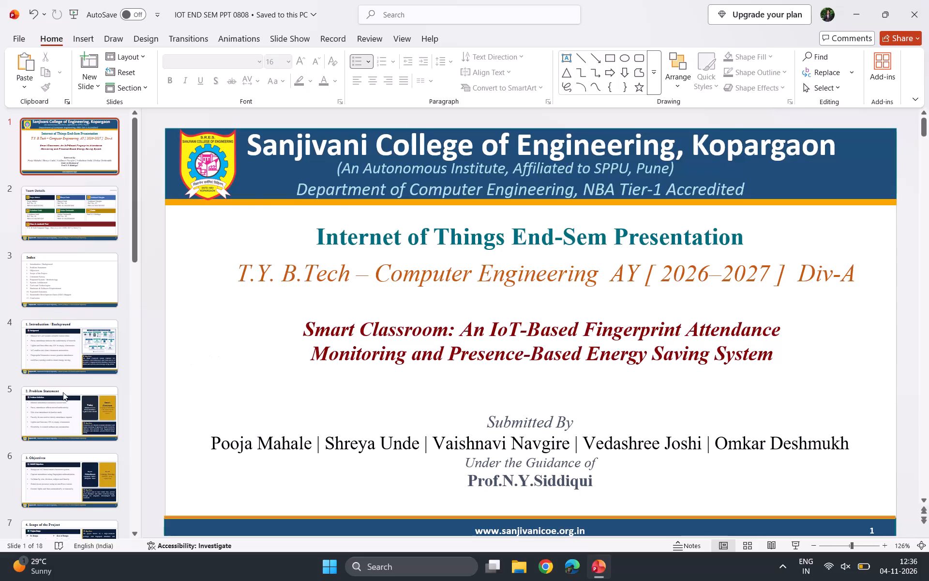
On the Scope of the Project slide, reword the In Scope bullet about email to "Exporting Report to Faculty".
{"action": "left_click", "coordinate": [13, 426]}
{"action": "left_click", "coordinate": [56, 479]}
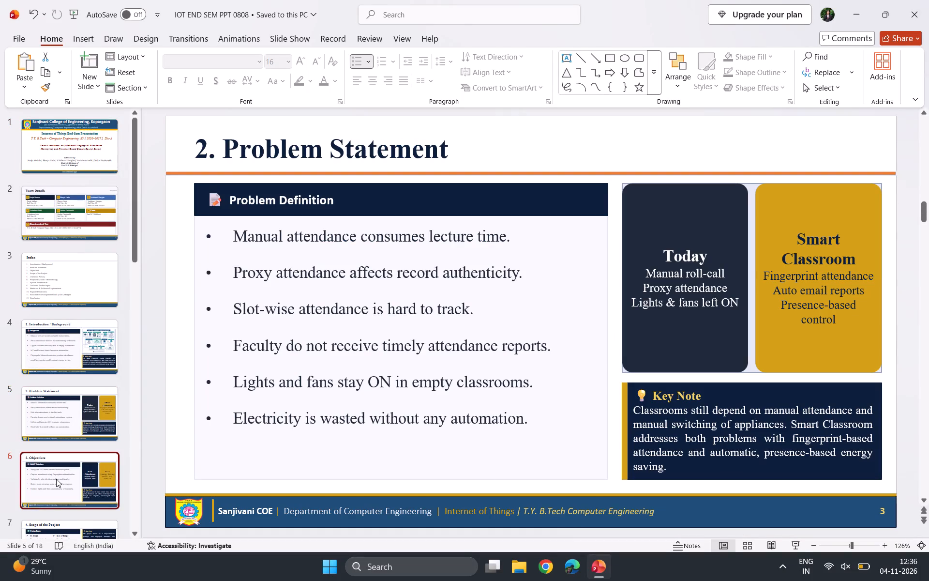
{"action": "scroll", "coordinate": [56, 479], "scroll_direction": "down", "scroll_amount": 1}
{"action": "left_click", "coordinate": [56, 479]}
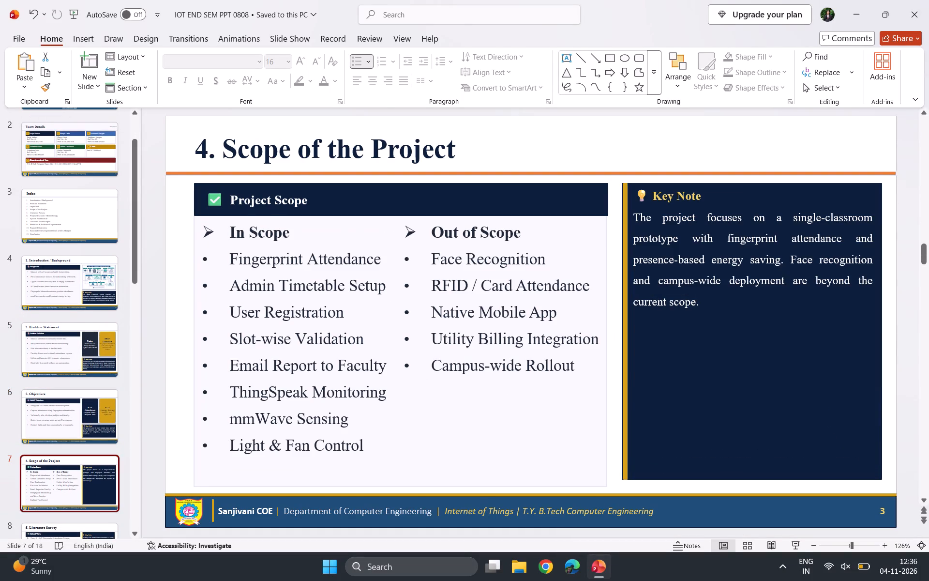
{"action": "left_click", "coordinate": [266, 368]}
{"action": "key", "text": "BackSpace"}
{"action": "key", "text": "BackSpace"}
{"action": "key", "text": "BackSpace"}
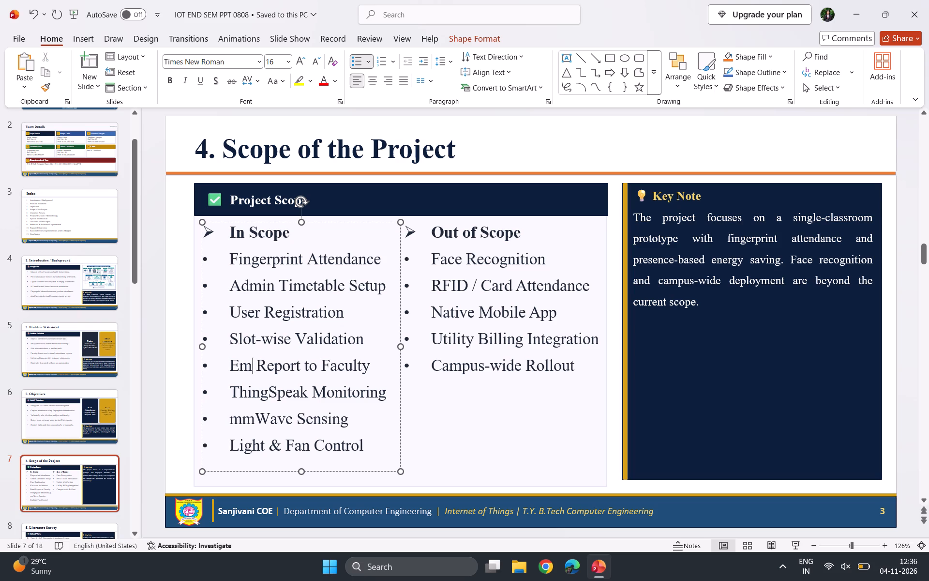
{"action": "key", "text": "BackSpace"}
{"action": "type", "text": "xpo"}
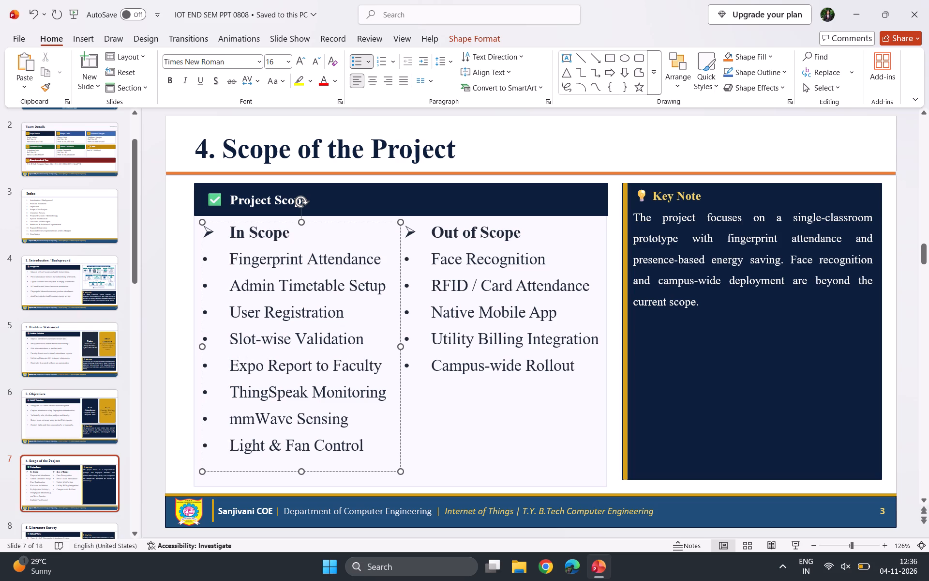
{"action": "type", "text": "rting"}
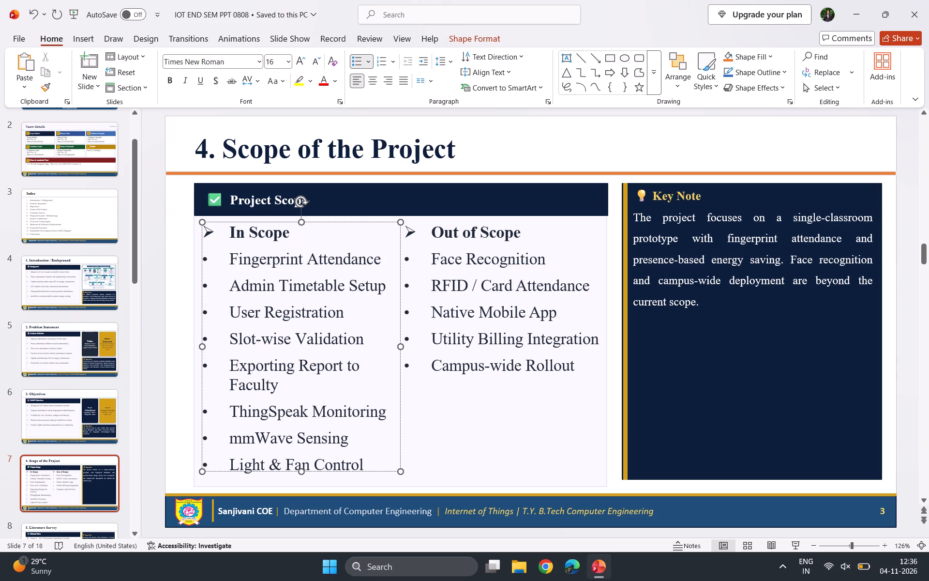
On the Literature Survey slide, change "OLED" to "LED" in Paper 1's Technique line.
{"action": "scroll", "coordinate": [266, 368], "scroll_direction": "up", "scroll_amount": 3}
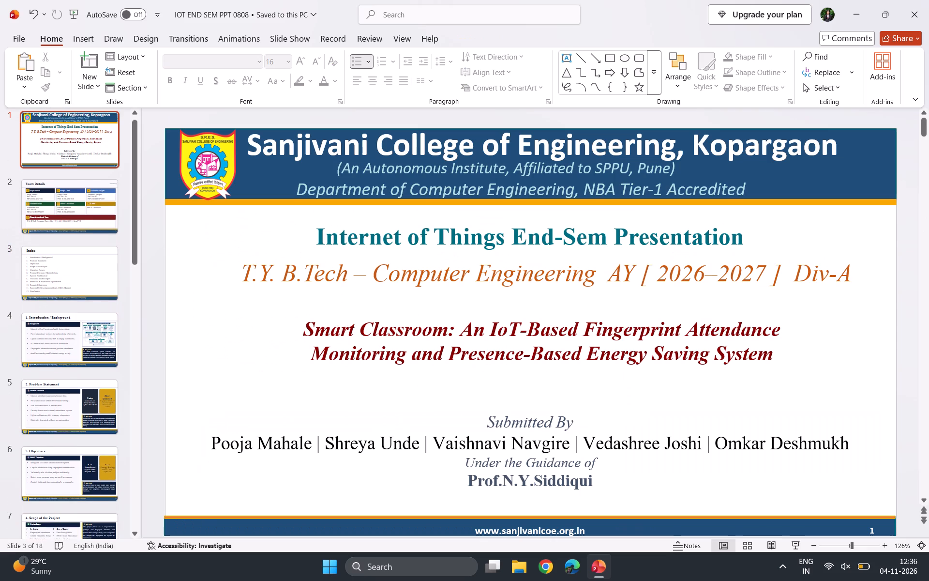
{"action": "left_click", "coordinate": [93, 464]}
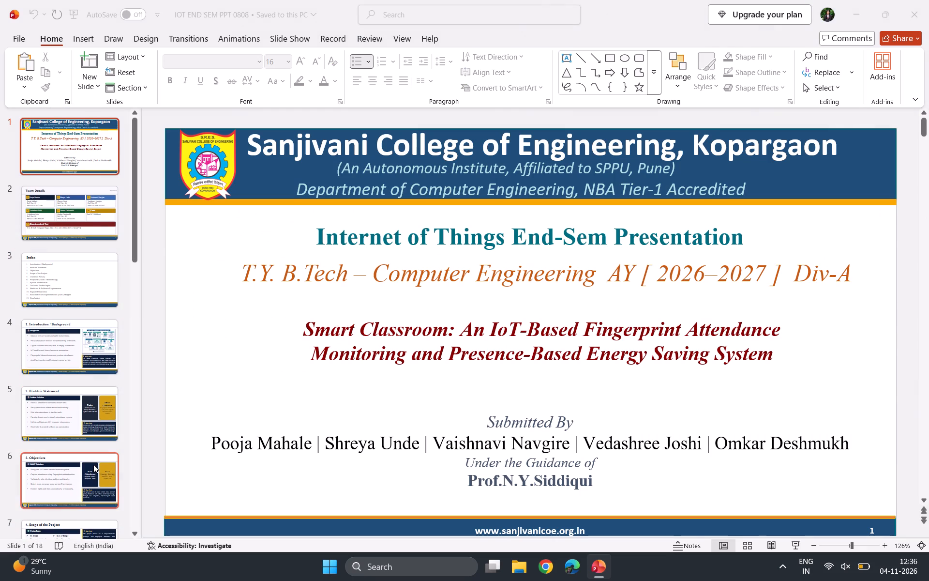
{"action": "key", "text": "Down"}
{"action": "key", "text": "Down"}
{"action": "key", "text": "Down"}
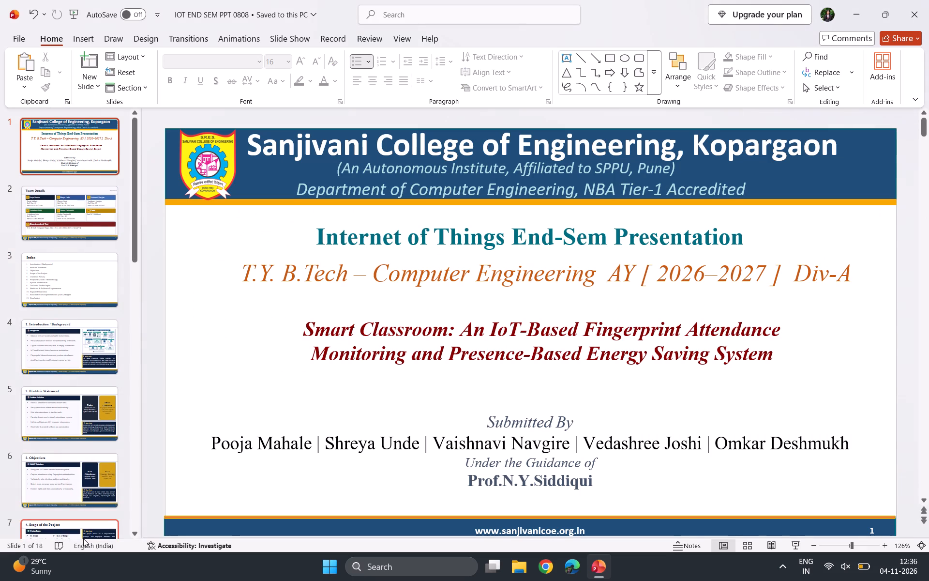
{"action": "left_click", "coordinate": [83, 538]}
{"action": "key", "text": "Down"}
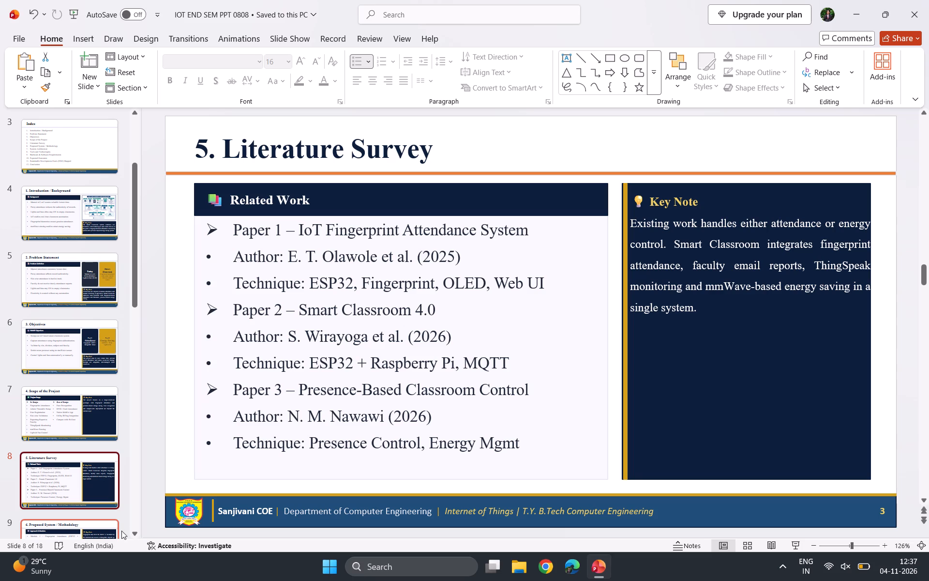
{"action": "left_click", "coordinate": [449, 284]}
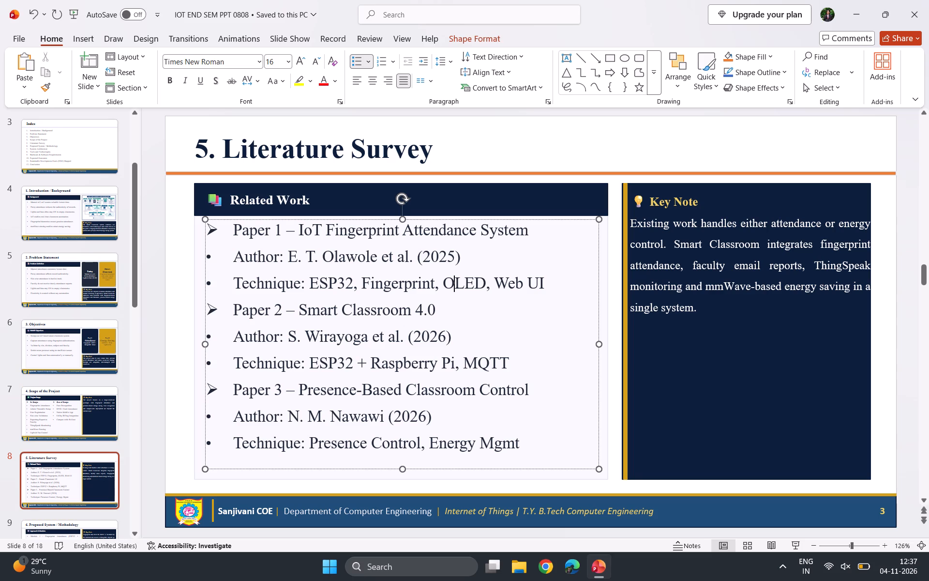
{"action": "key", "text": "BackSpace"}
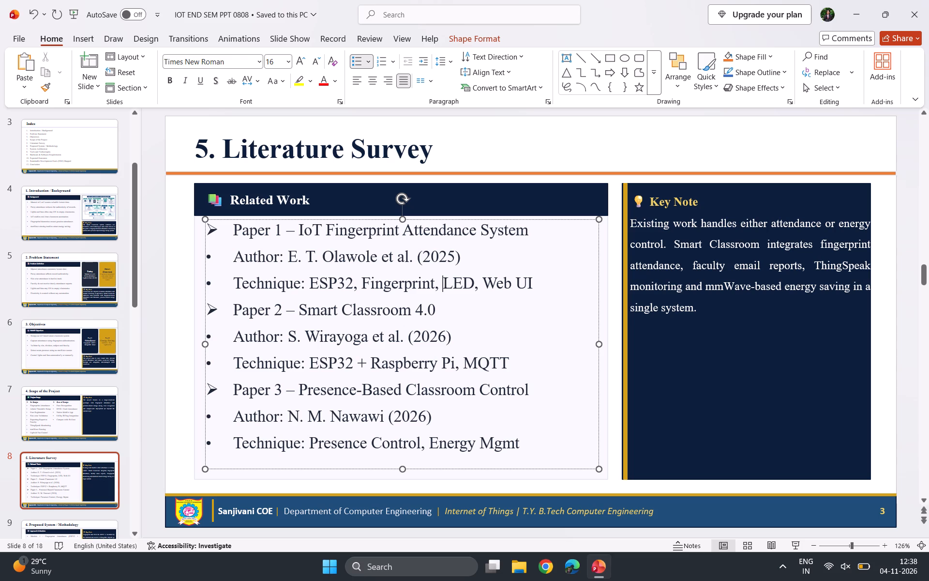
On the Scope of the Project slide, delete the In Scope bullet "ThingSpeak Monitoring", keeping the bullet mark before "mmWave Sensing".
{"action": "left_click", "coordinate": [65, 346]}
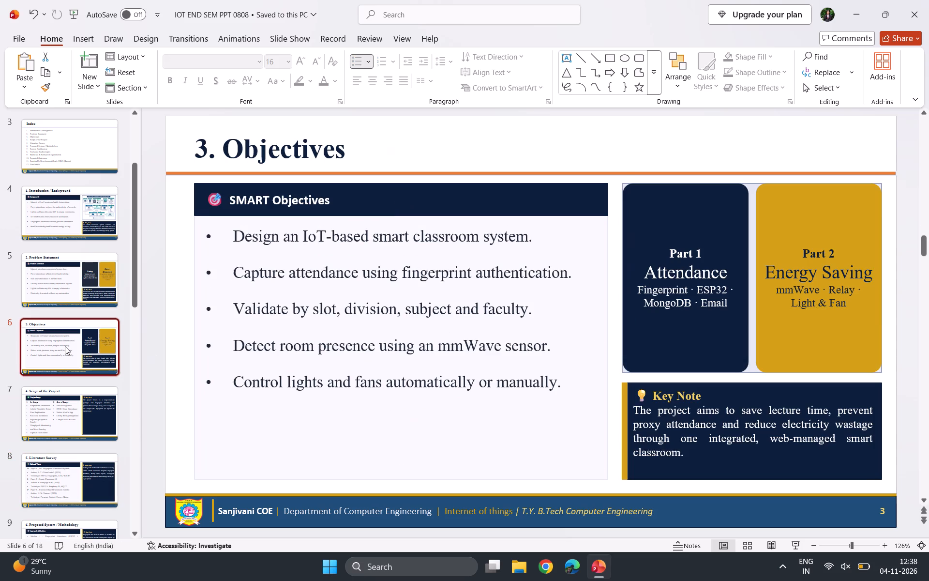
{"action": "left_click", "coordinate": [83, 402]}
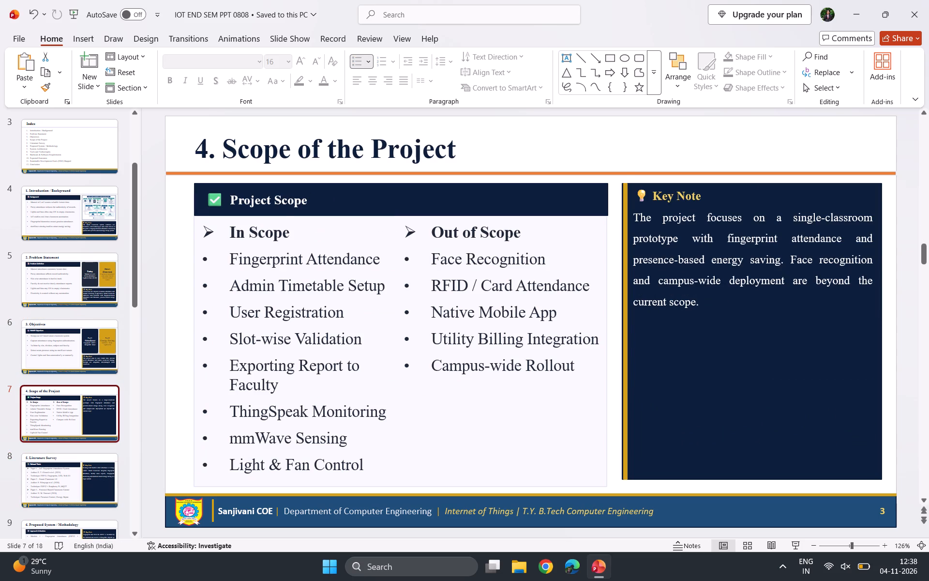
{"action": "left_click_drag", "start_coordinate": [390, 414], "coordinate": [379, 414]}
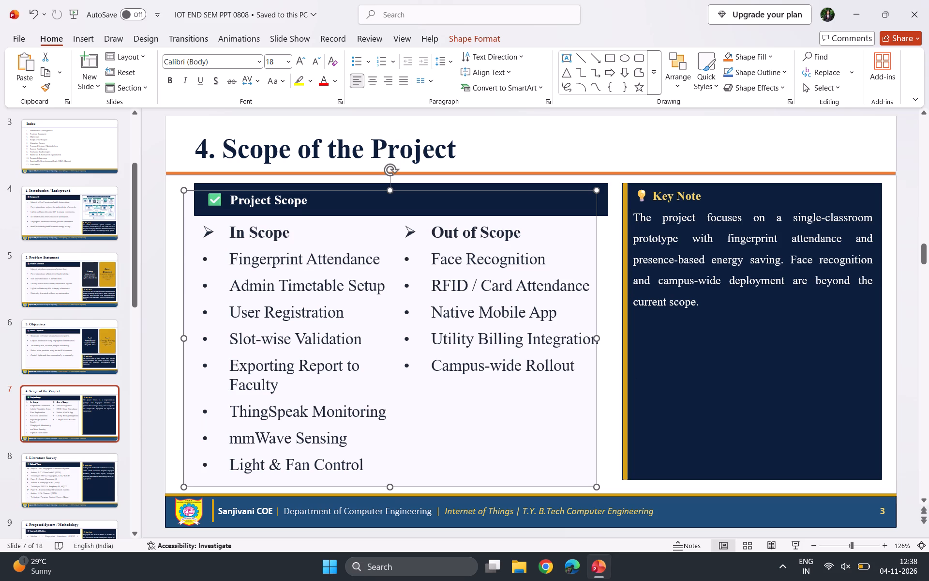
{"action": "left_click_drag", "start_coordinate": [234, 410], "coordinate": [387, 428]}
{"action": "key", "text": "BackSpace"}
{"action": "key", "text": "BackSpace"}
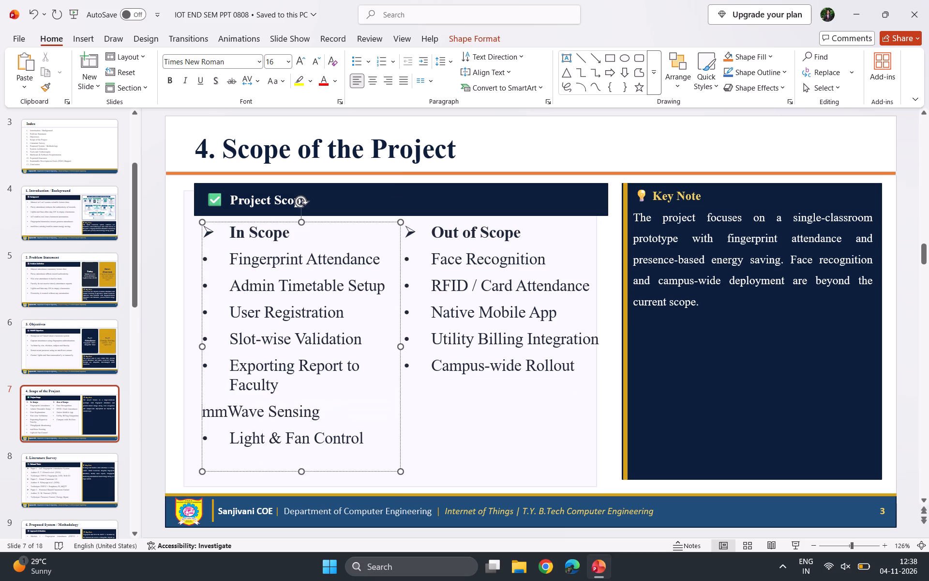
{"action": "key", "text": "ctrl+z"}
{"action": "left_click", "coordinate": [520, 441]}
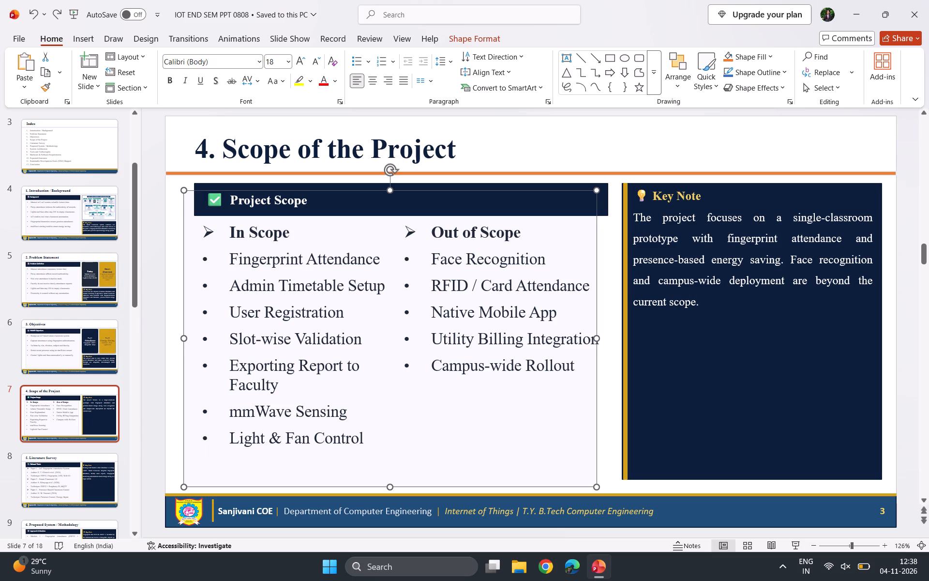
{"action": "key", "text": "Down"}
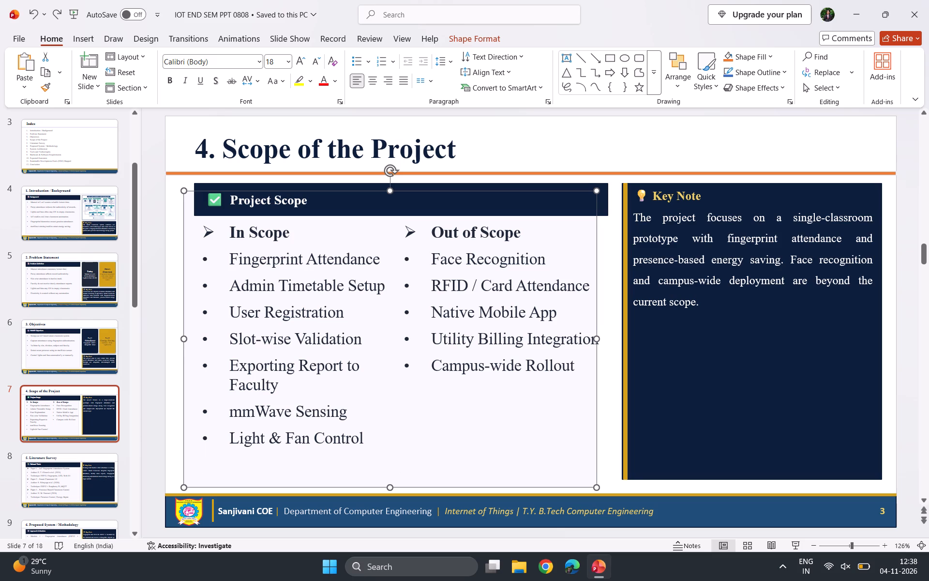
{"action": "key", "text": "Down"}
{"action": "left_click", "coordinate": [503, 418]}
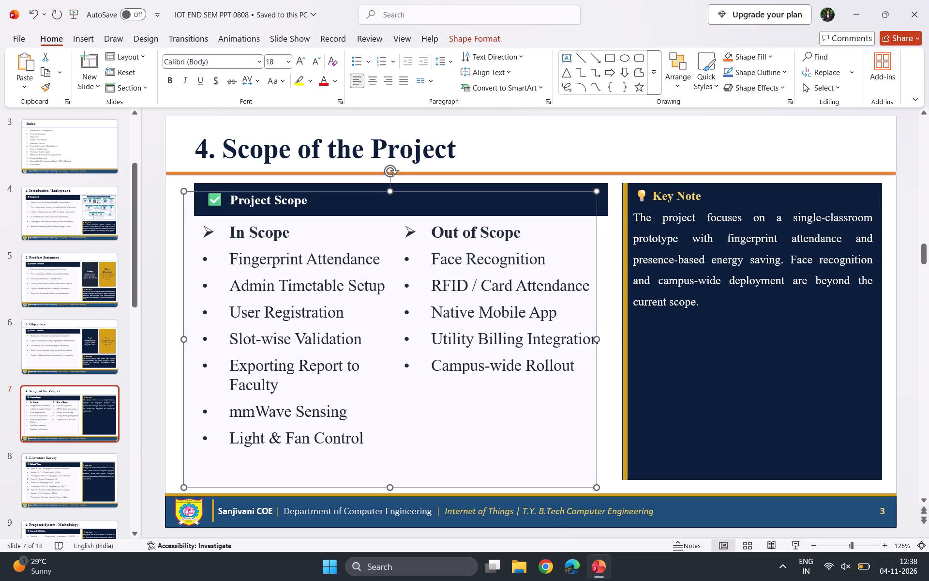
{"action": "left_click", "coordinate": [710, 360]}
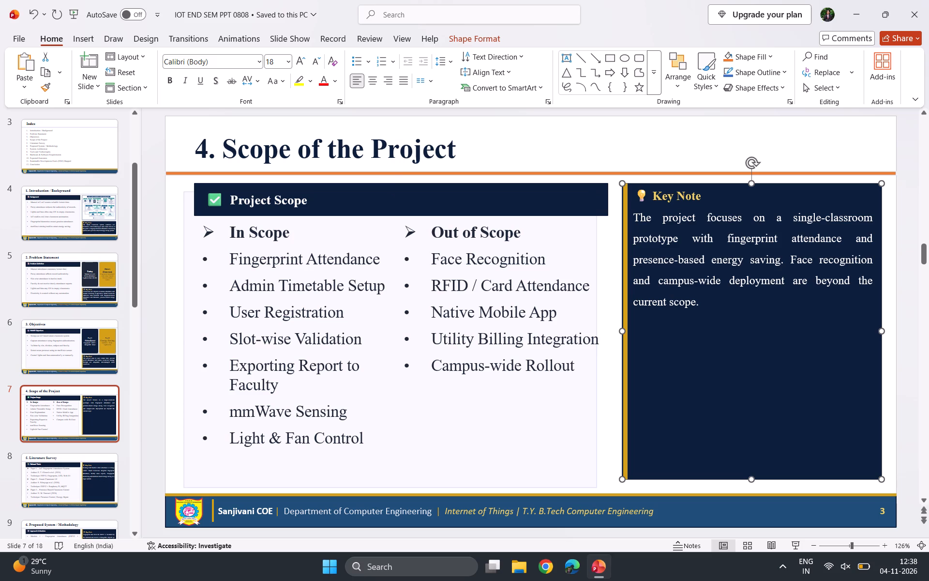
Delete the entire Out of Scope list, including its heading, from the Scope of the Project slide.
{"action": "left_click", "coordinate": [489, 261]}
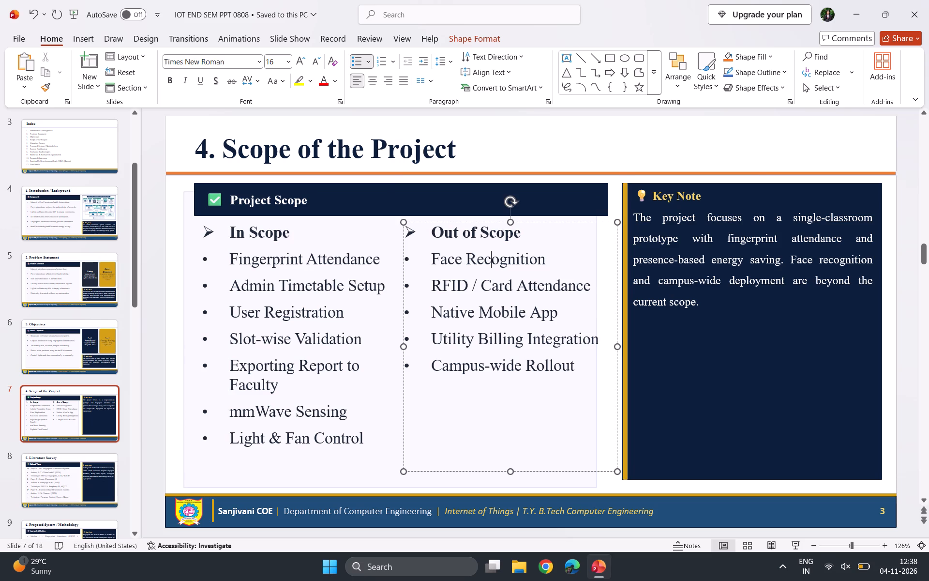
{"action": "left_click_drag", "start_coordinate": [429, 229], "coordinate": [584, 404]}
{"action": "key", "text": "BackSpace"}
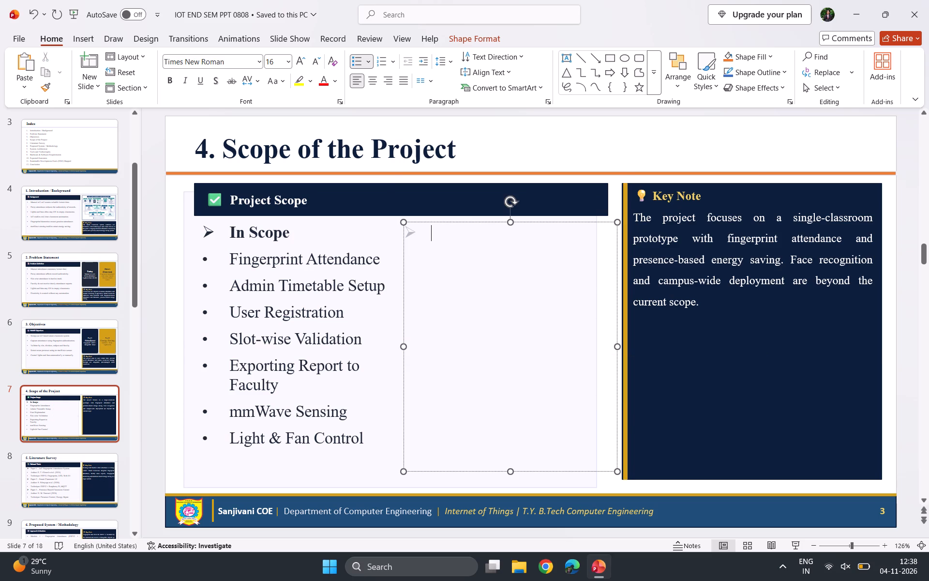
{"action": "key", "text": "BackSpace"}
Widen the In Scope text box toward the Key Note panel so "Exporting Report to Faculty" fits on one line.
{"action": "left_click", "coordinate": [349, 385]}
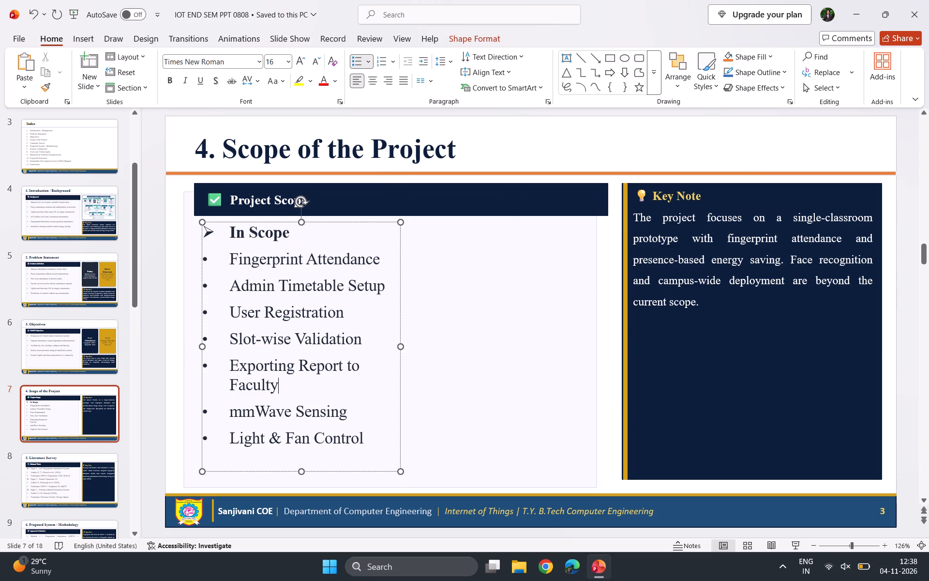
{"action": "left_click_drag", "start_coordinate": [401, 349], "coordinate": [618, 362]}
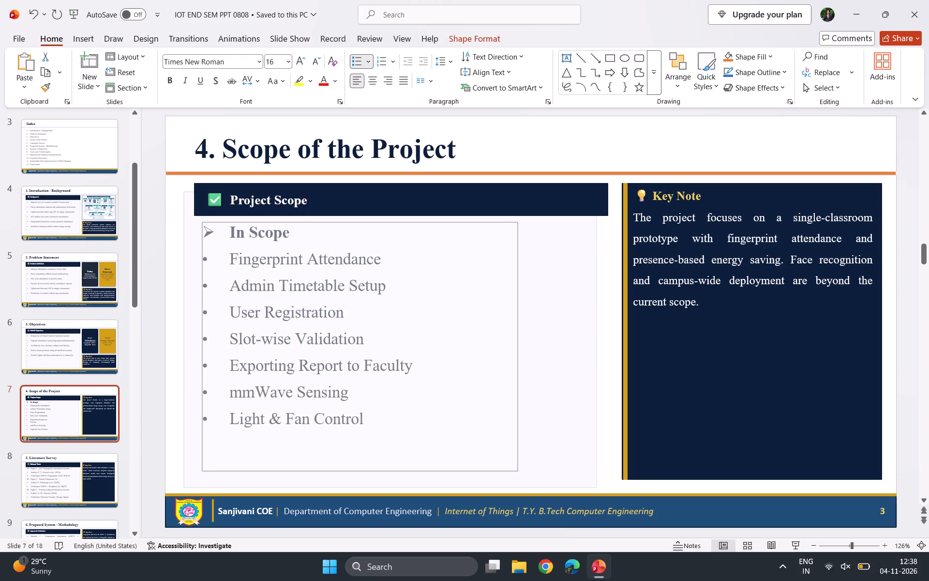
{"action": "left_click_drag", "start_coordinate": [618, 362], "coordinate": [595, 359]}
{"action": "left_click", "coordinate": [690, 407]}
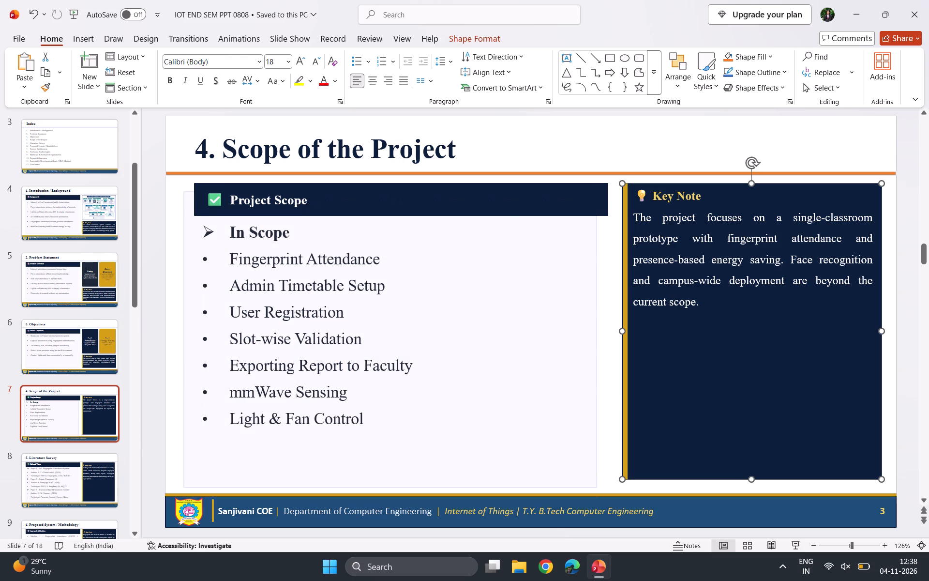
Go to the Literature Survey slide.
{"action": "left_click", "coordinate": [110, 471]}
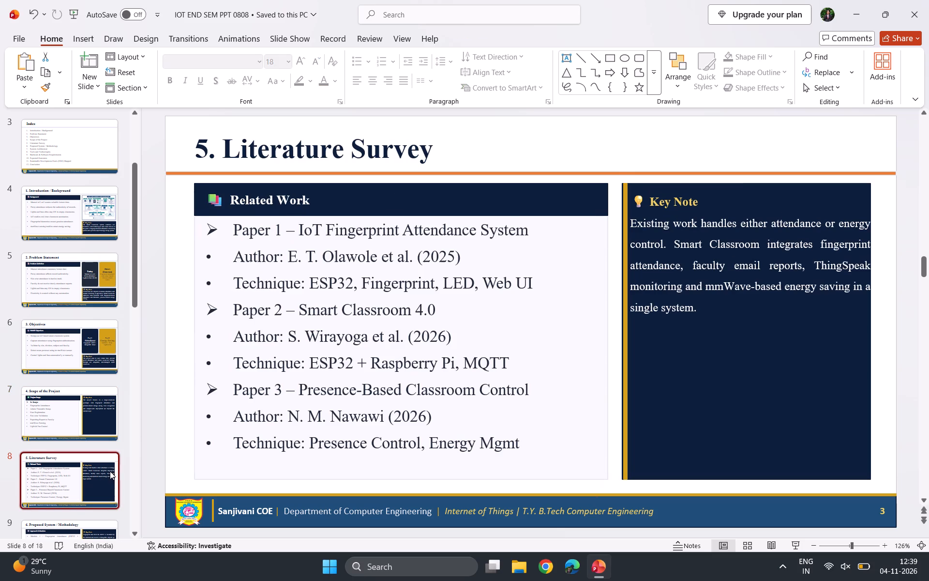
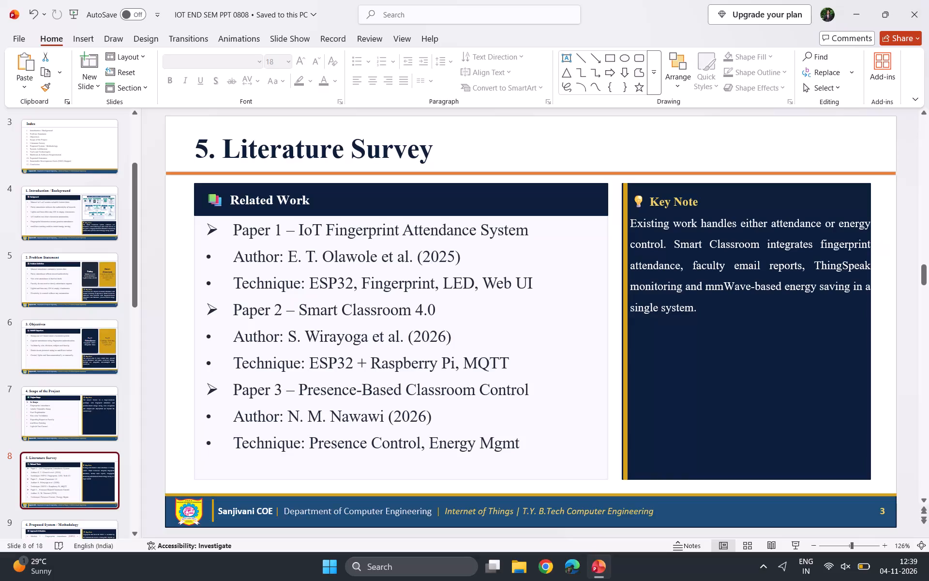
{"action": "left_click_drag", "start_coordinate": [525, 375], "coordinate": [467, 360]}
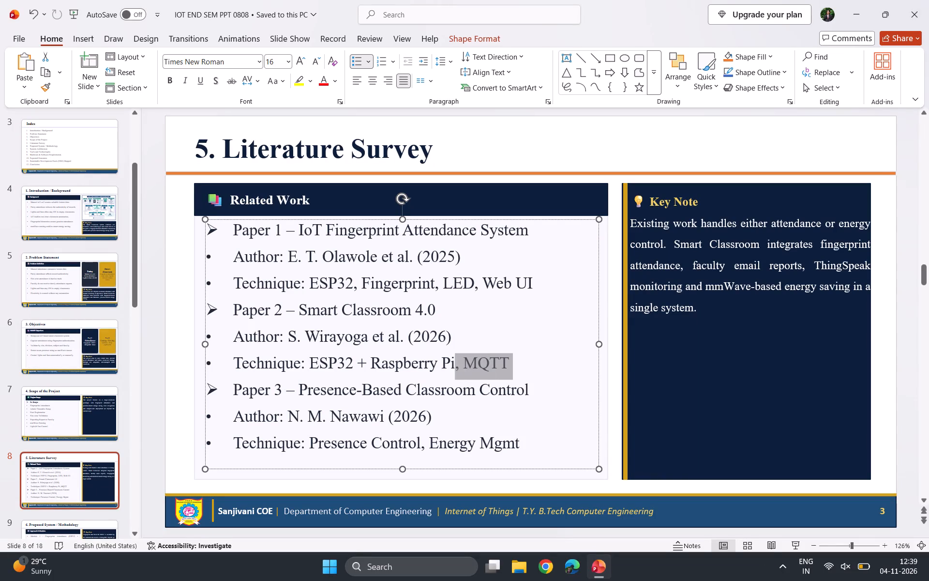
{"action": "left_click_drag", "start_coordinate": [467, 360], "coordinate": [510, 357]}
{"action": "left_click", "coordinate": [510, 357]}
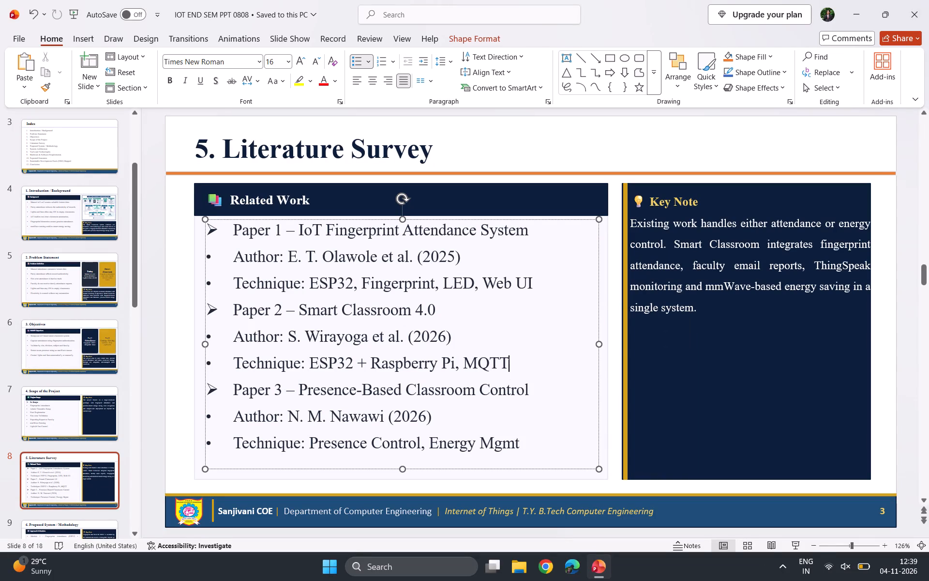
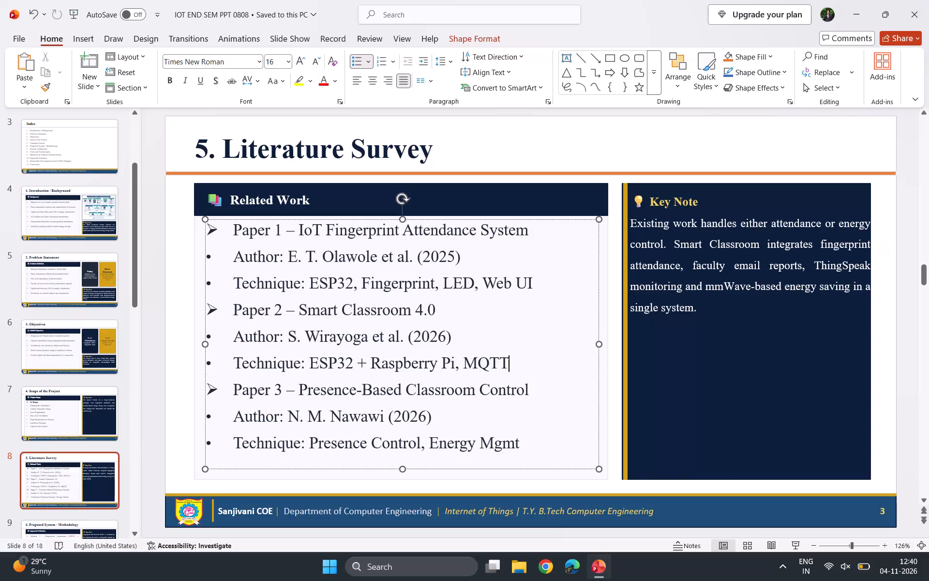
Expand "Mgmt" to "Management" in Paper 3's Technique line on the Literature Survey slide.
{"action": "left_click", "coordinate": [528, 444]}
{"action": "key", "text": "BackSpace"}
{"action": "key", "text": "BackSpace"}
{"action": "key", "text": "BackSpace"}
{"action": "type", "text": "am"}
{"action": "key", "text": "BackSpace"}
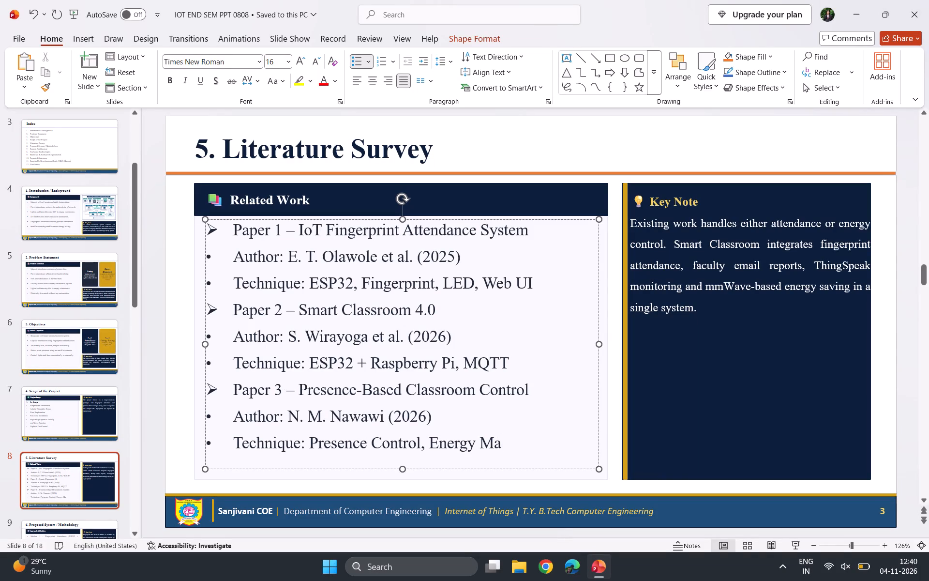
{"action": "type", "text": "nage"}
{"action": "type", "text": "men"}
{"action": "key", "text": "BackSpace"}
{"action": "key", "text": "BackSpace"}
{"action": "key", "text": "BackSpace"}
{"action": "key", "text": "BackSpace"}
{"action": "type", "text": "ement"}
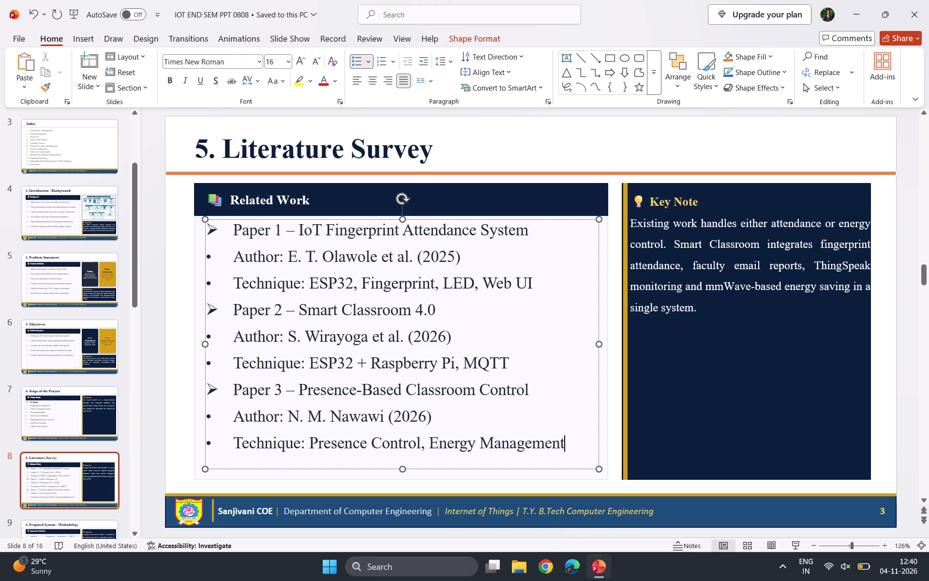
Go to slide 9, Proposed System / Methodology.
{"action": "scroll", "coordinate": [92, 489], "scroll_direction": "down", "scroll_amount": 1}
{"action": "left_click", "coordinate": [89, 481]}
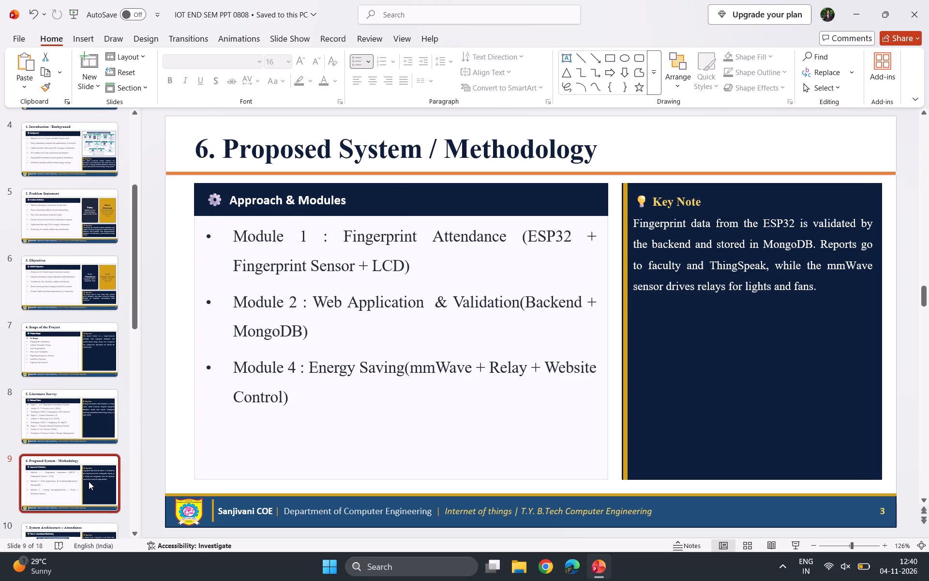
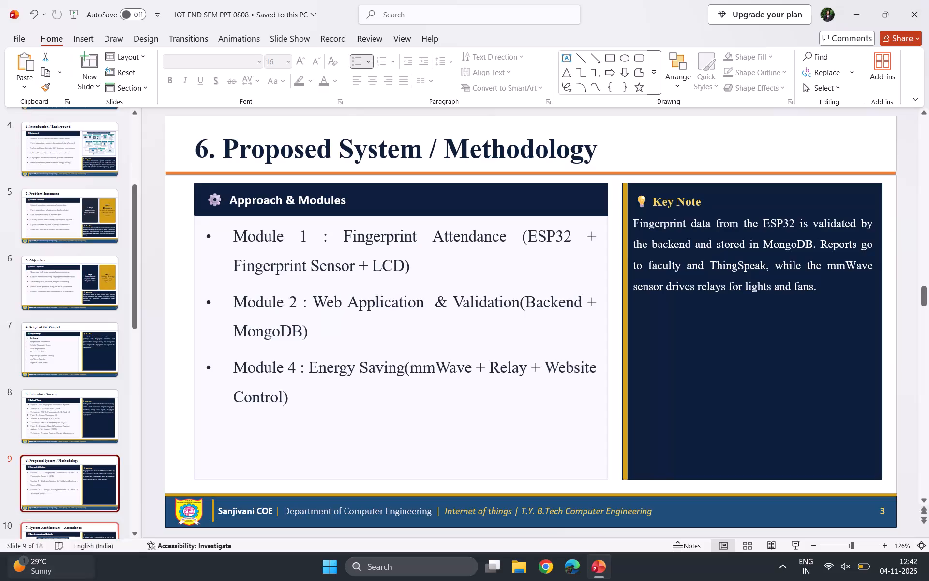
Renumber the Energy Saving bullet under Approach & Modules as Module 3, keeping a single space before the number.
{"action": "left_click", "coordinate": [297, 365]}
{"action": "key", "text": "BackSpace"}
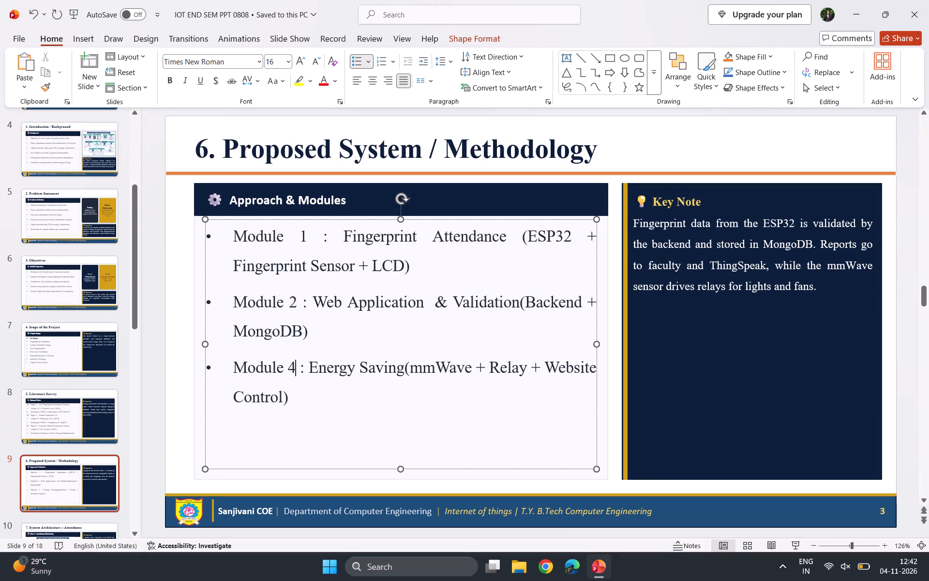
{"action": "key", "text": "space"}
{"action": "type", "text": "3"}
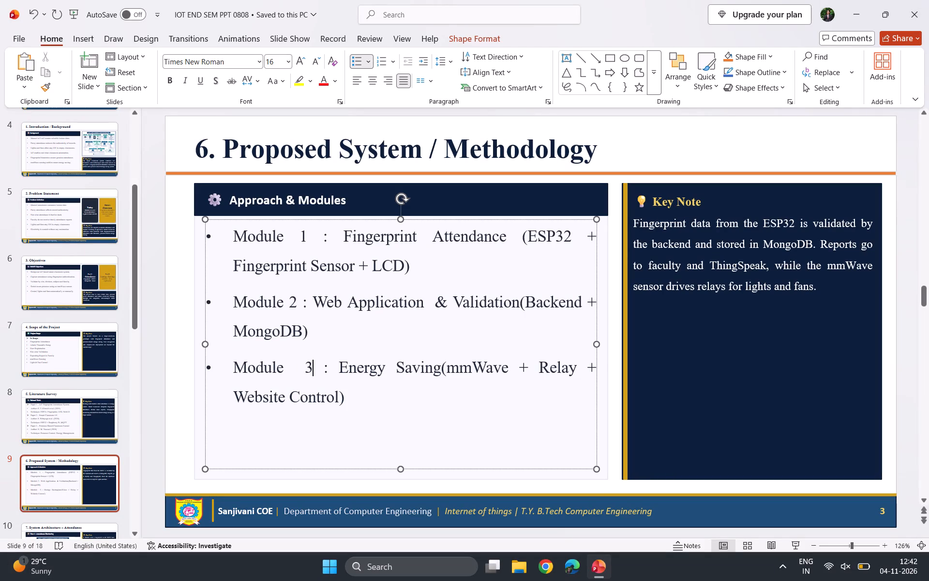
{"action": "key", "text": "BackSpace"}
{"action": "key", "text": "BackSpace"}
{"action": "key", "text": "3"}
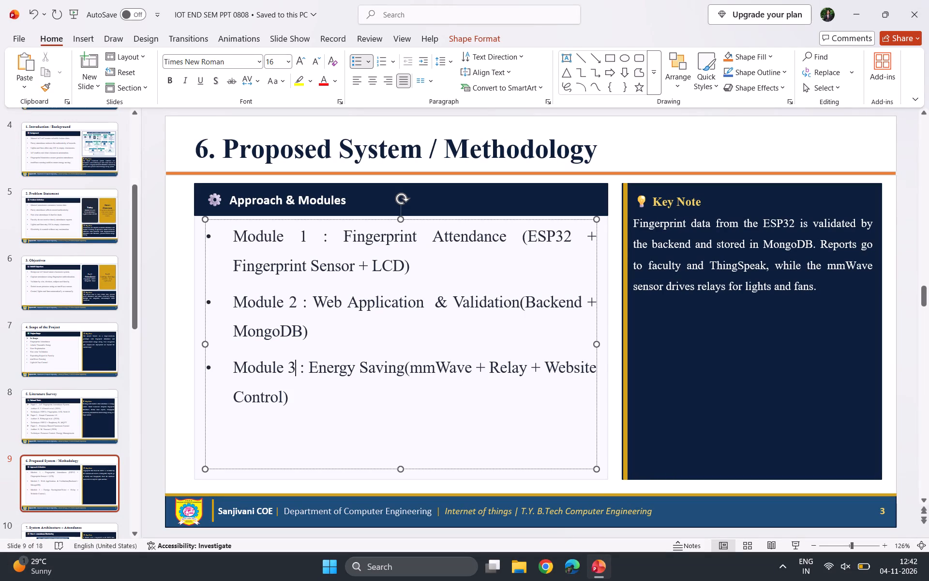
{"action": "left_click", "coordinate": [436, 426]}
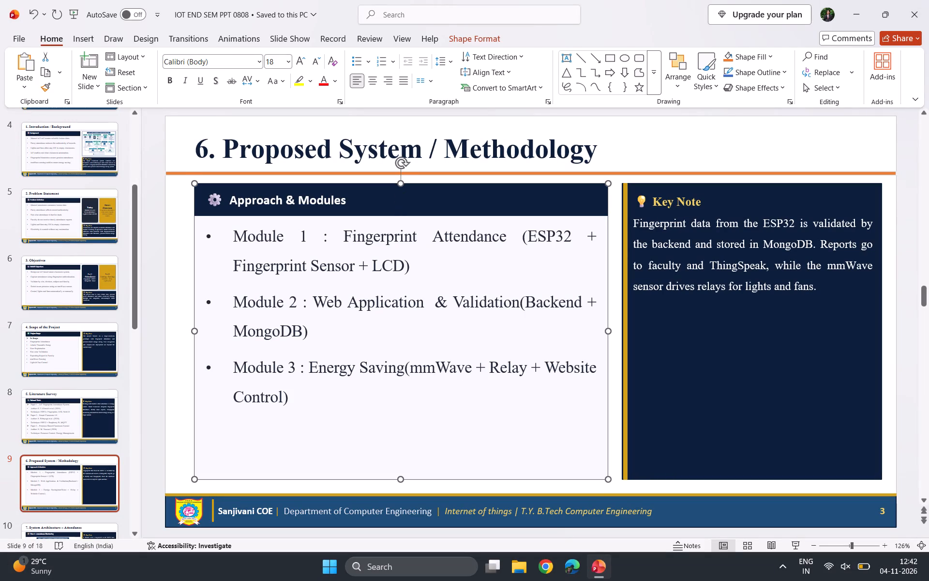
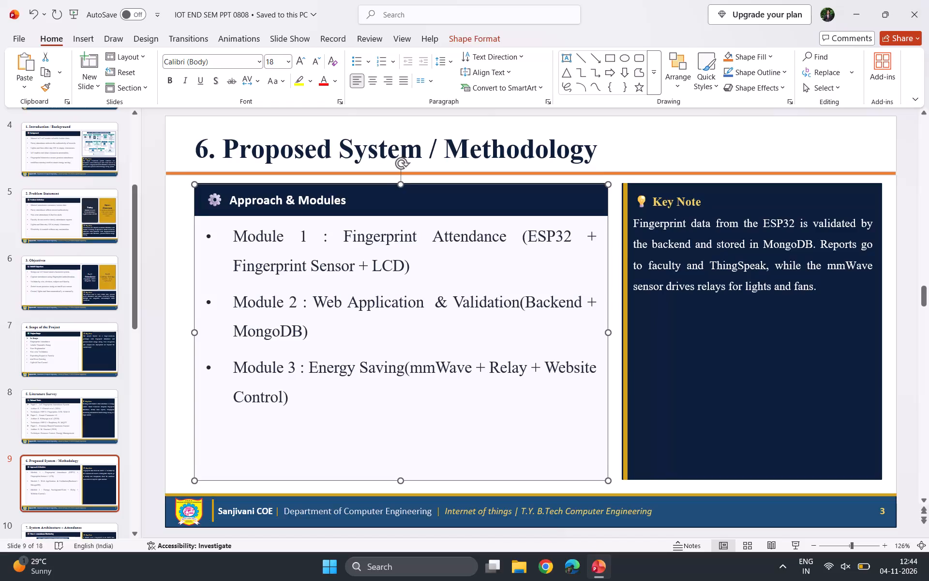
Go to slide 12, Tools and Technologies, to review its Tech Stack list and Key Note.
{"action": "key", "text": "Down"}
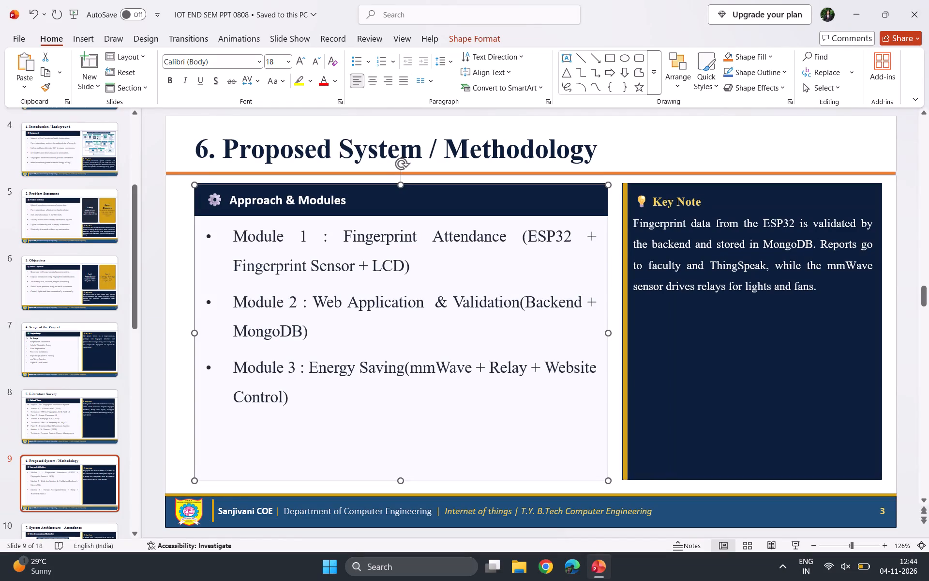
{"action": "scroll", "coordinate": [82, 371], "scroll_direction": "down", "scroll_amount": 4}
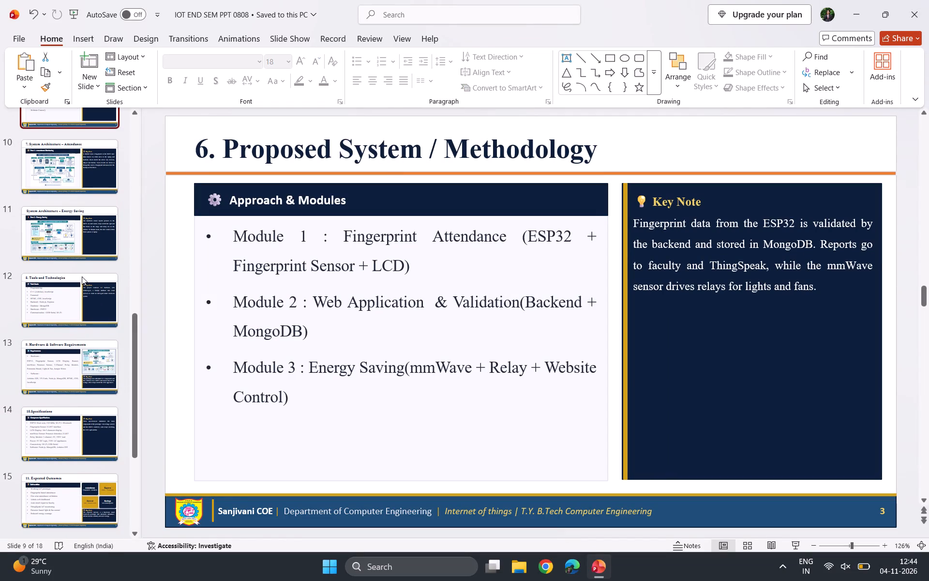
{"action": "left_click", "coordinate": [82, 279]}
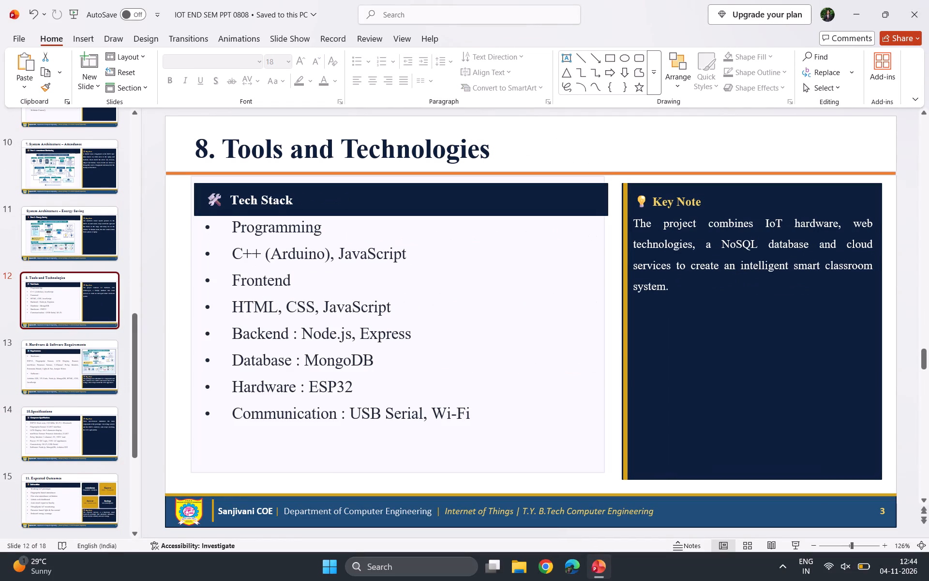
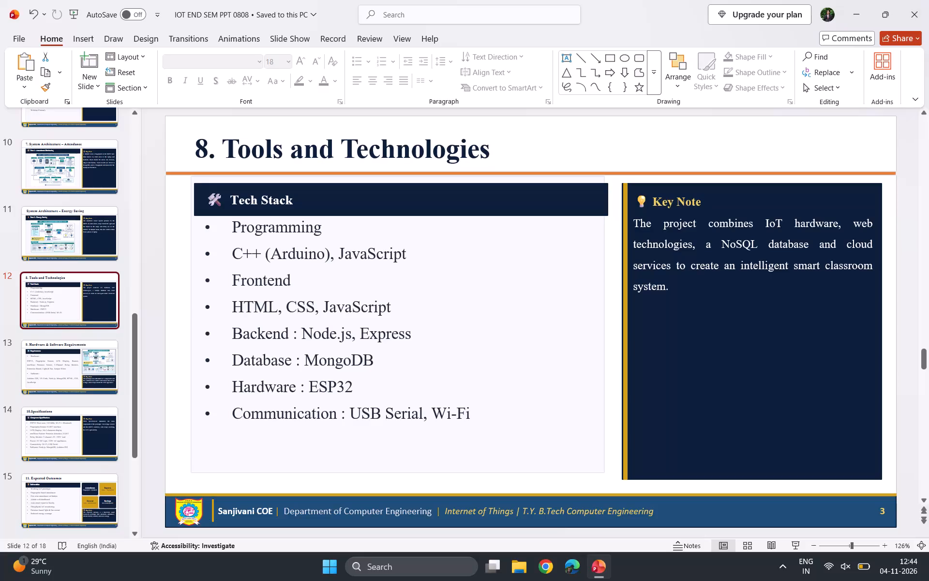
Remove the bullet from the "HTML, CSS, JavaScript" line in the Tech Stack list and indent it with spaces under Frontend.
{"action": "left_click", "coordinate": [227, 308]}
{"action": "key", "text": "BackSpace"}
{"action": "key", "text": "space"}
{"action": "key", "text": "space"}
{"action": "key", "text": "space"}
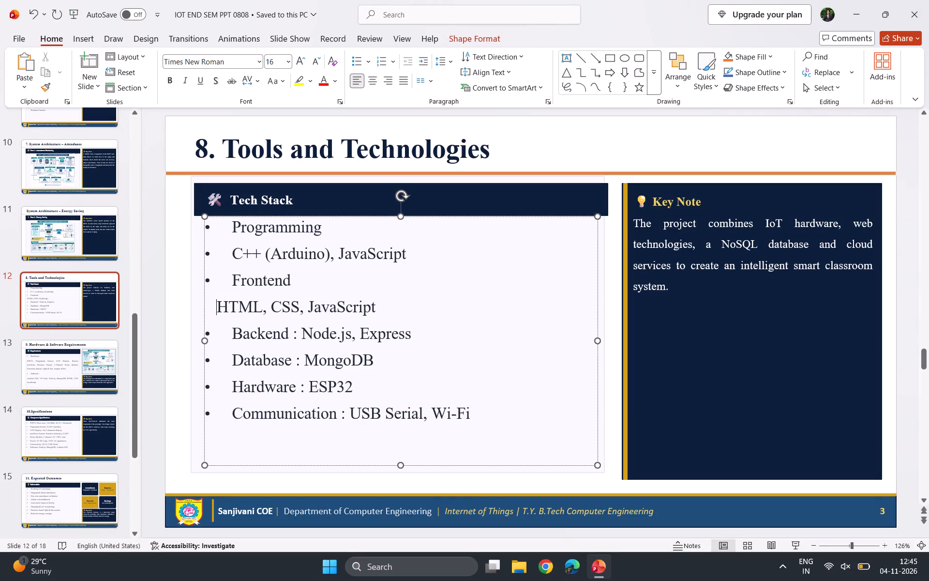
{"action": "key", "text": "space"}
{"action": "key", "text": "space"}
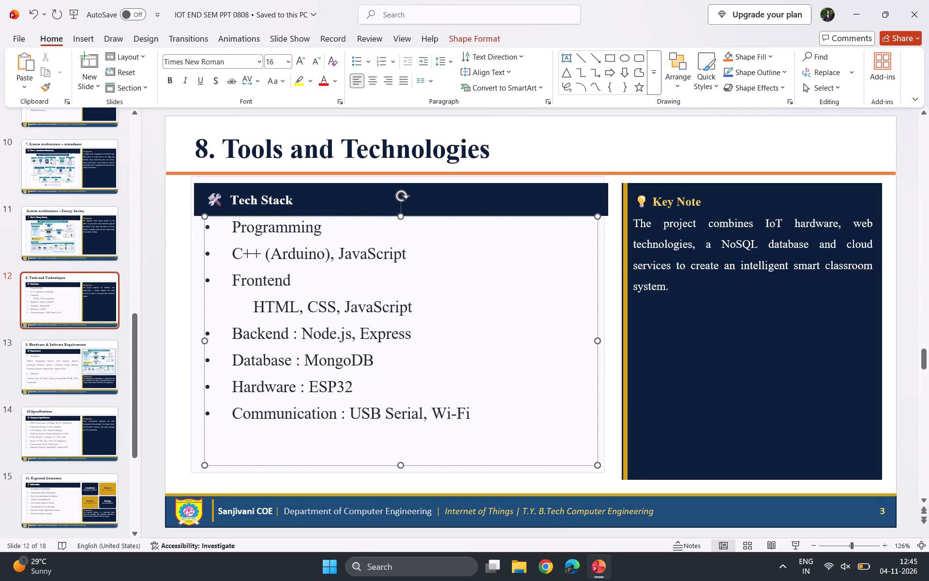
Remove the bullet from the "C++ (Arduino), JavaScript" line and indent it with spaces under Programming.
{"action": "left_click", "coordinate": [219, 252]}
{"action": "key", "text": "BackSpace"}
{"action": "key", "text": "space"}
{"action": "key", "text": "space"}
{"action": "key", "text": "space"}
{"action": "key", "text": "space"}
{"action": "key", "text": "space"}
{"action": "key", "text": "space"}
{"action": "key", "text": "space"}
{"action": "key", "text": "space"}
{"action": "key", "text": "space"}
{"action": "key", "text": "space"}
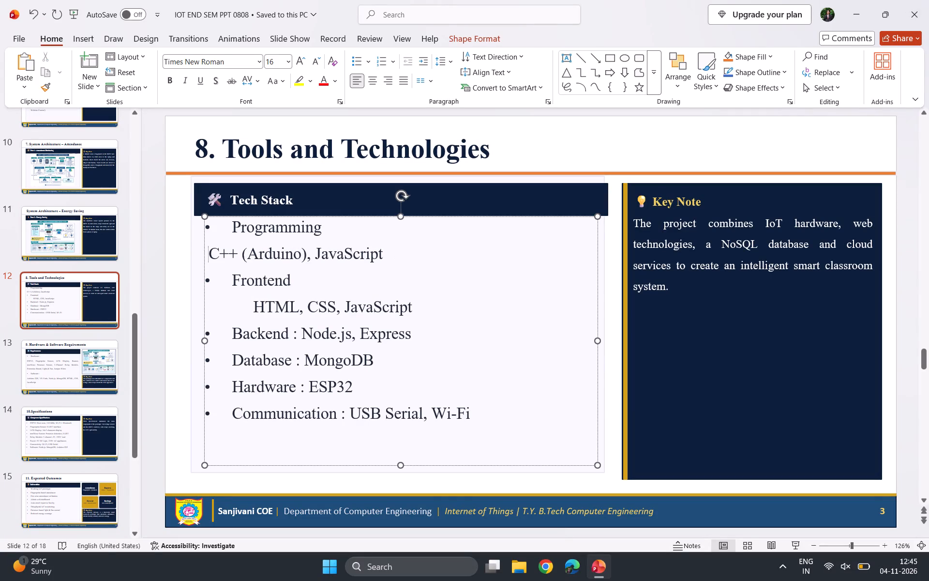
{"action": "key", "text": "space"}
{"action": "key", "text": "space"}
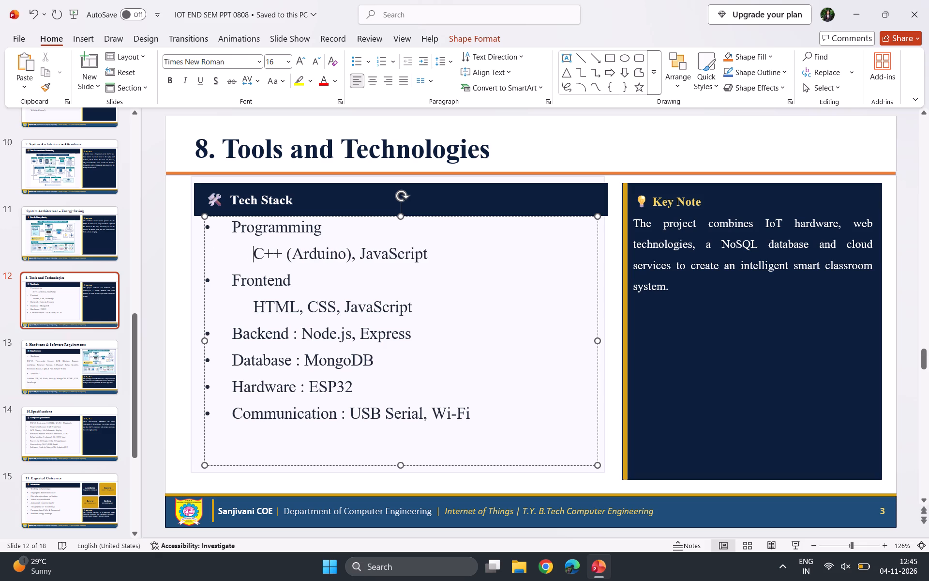
Add a spaced colon after the "Programming" and "Frontend" labels in the Tech Stack list.
{"action": "left_click", "coordinate": [325, 222]}
{"action": "key", "text": "space"}
{"action": "type", "text": ":"}
{"action": "key", "text": "space"}
{"action": "left_click", "coordinate": [299, 291]}
{"action": "key", "text": "space"}
{"action": "key", "text": "shift+colon"}
Join the "HTML, CSS, JavaScript" line onto its label so the bullet reads "Frontend : HTML, CSS, JavaScript".
{"action": "left_click", "coordinate": [252, 307]}
{"action": "key", "text": "BackSpace"}
{"action": "key", "text": "BackSpace"}
{"action": "key", "text": "BackSpace"}
{"action": "key", "text": "BackSpace"}
{"action": "key", "text": "BackSpace"}
{"action": "key", "text": "BackSpace"}
{"action": "key", "text": "BackSpace"}
{"action": "key", "text": "BackSpace"}
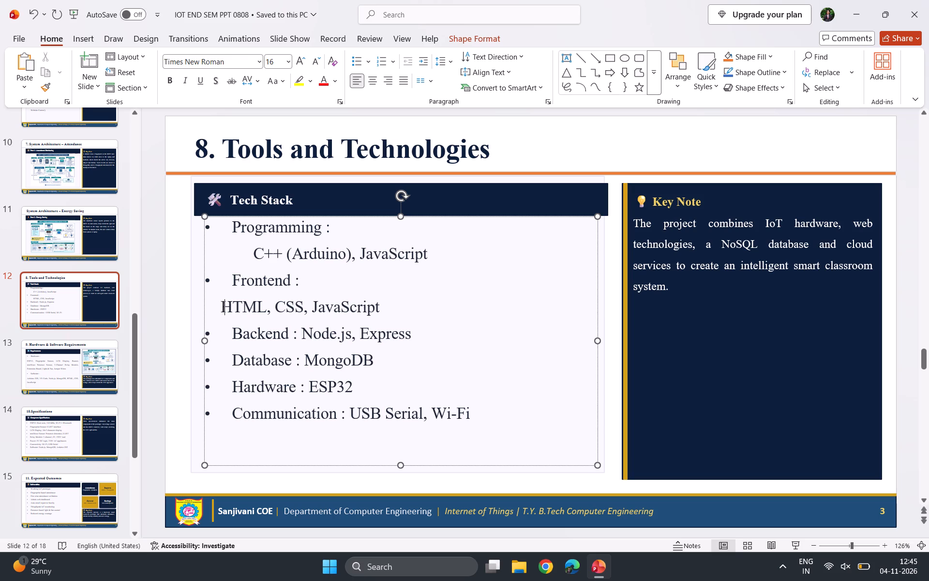
{"action": "key", "text": "BackSpace"}
{"action": "key", "text": "BackSpace"}
{"action": "key", "text": "BackSpace"}
{"action": "key", "text": "BackSpace"}
{"action": "key", "text": "BackSpace"}
{"action": "key", "text": "space"}
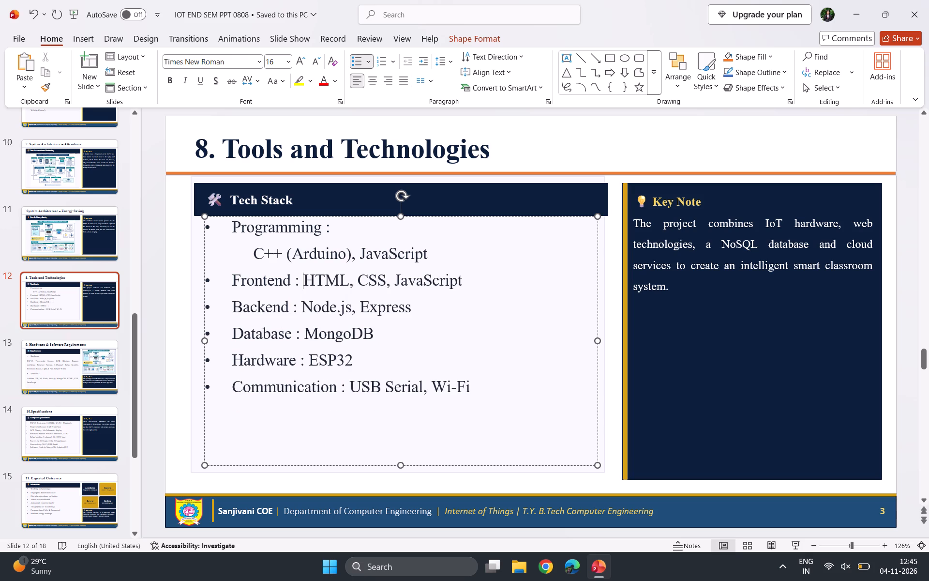
Join the "C++ (Arduino), JavaScript" line onto its label so the bullet reads "Programming : C++ (Arduino), JavaScript".
{"action": "left_click", "coordinate": [250, 257]}
{"action": "key", "text": "BackSpace"}
{"action": "key", "text": "BackSpace"}
{"action": "key", "text": "BackSpace"}
{"action": "key", "text": "BackSpace"}
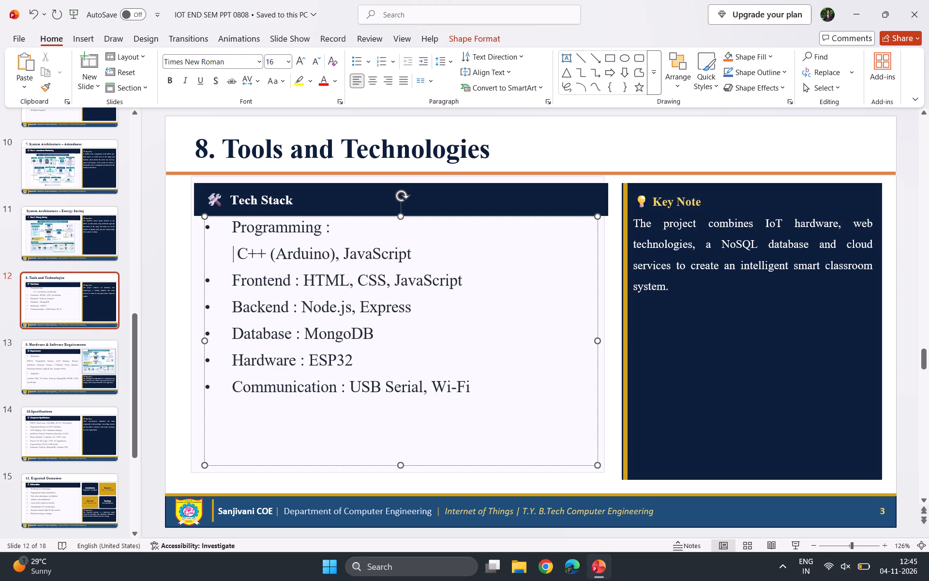
{"action": "key", "text": "BackSpace"}
{"action": "key", "text": "BackSpace"}
{"action": "key", "text": "BackSpace"}
{"action": "key", "text": "BackSpace"}
{"action": "key", "text": "BackSpace"}
{"action": "key", "text": "BackSpace"}
{"action": "key", "text": "BackSpace"}
{"action": "key", "text": "BackSpace"}
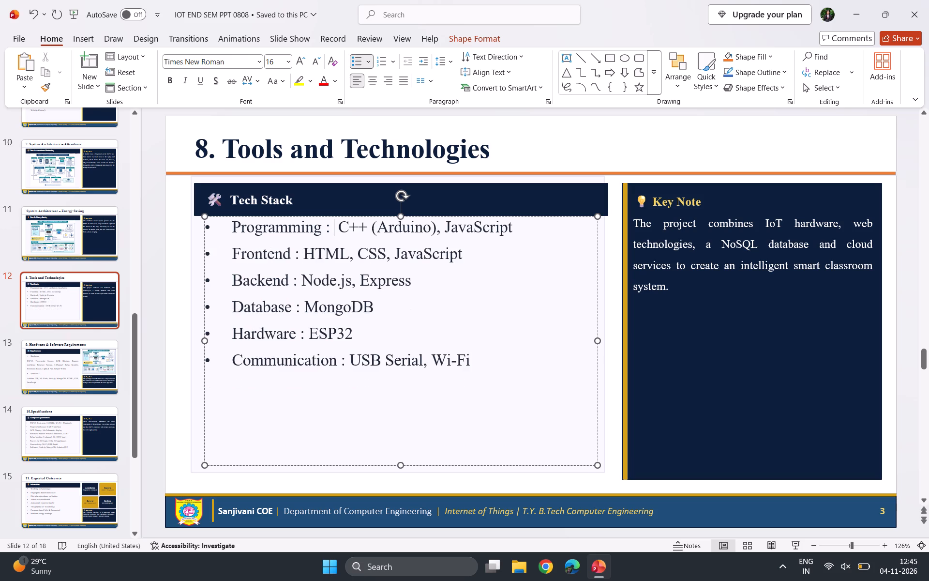
{"action": "key", "text": "BackSpace"}
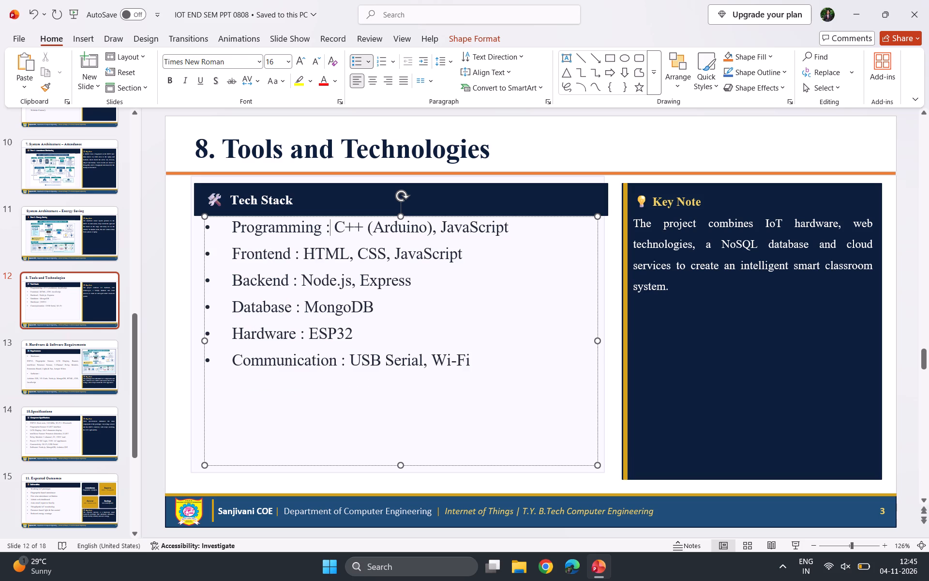
{"action": "left_click", "coordinate": [353, 393]}
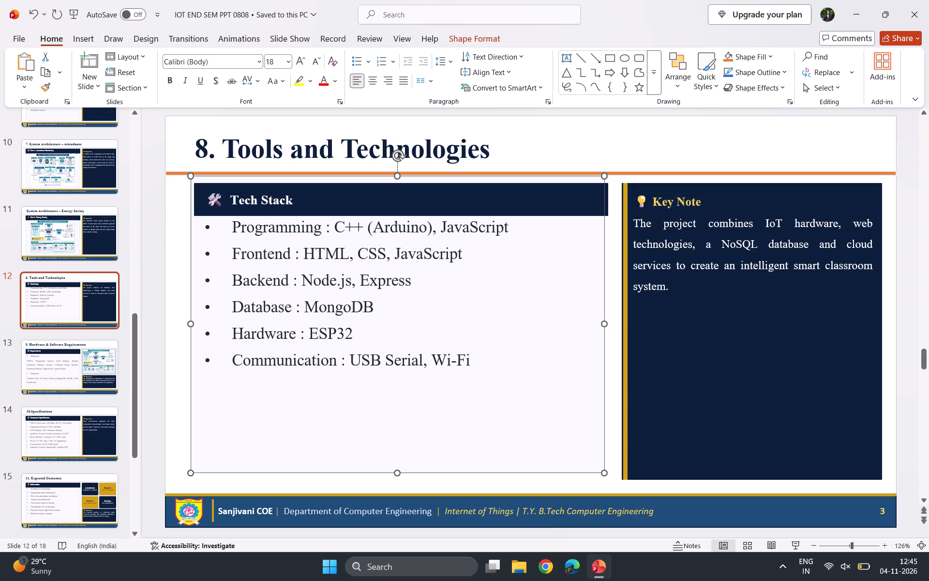
{"action": "left_click", "coordinate": [472, 402]}
Look over the System Architecture slides 10 and 11, and return to slide 12, Tools and Technologies.
{"action": "left_click", "coordinate": [105, 234]}
{"action": "left_click", "coordinate": [102, 183]}
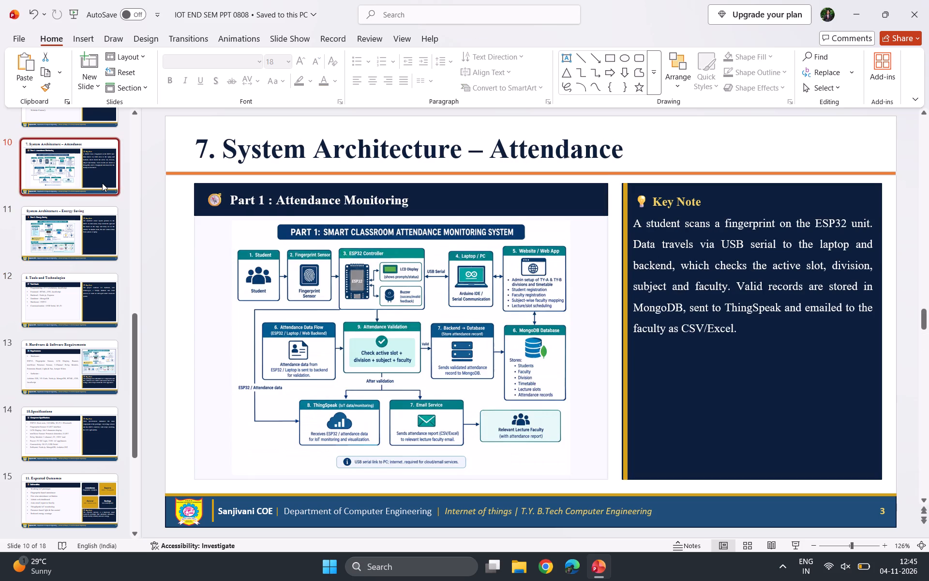
{"action": "left_click", "coordinate": [104, 249]}
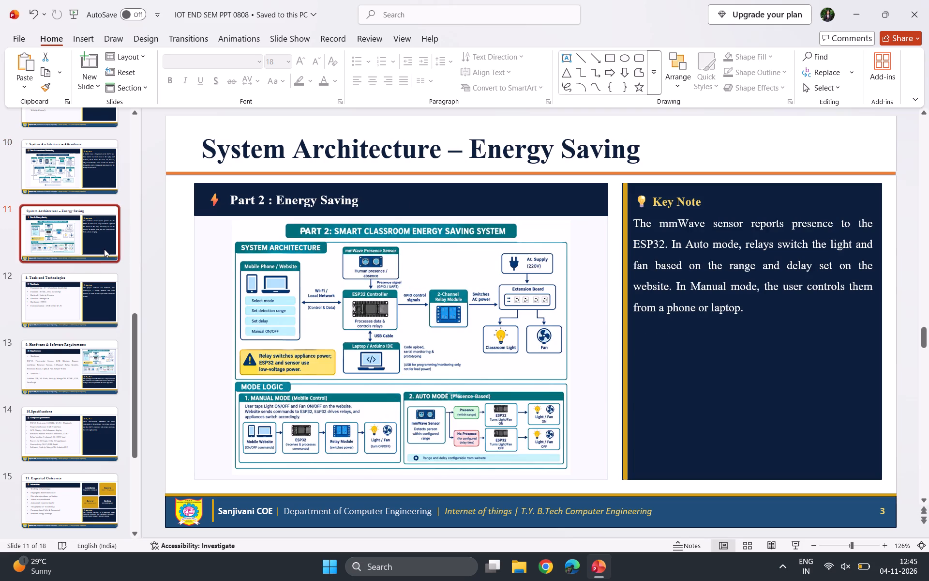
{"action": "scroll", "coordinate": [91, 229], "scroll_direction": "up", "scroll_amount": 1}
{"action": "scroll", "coordinate": [91, 229], "scroll_direction": "down", "scroll_amount": 2}
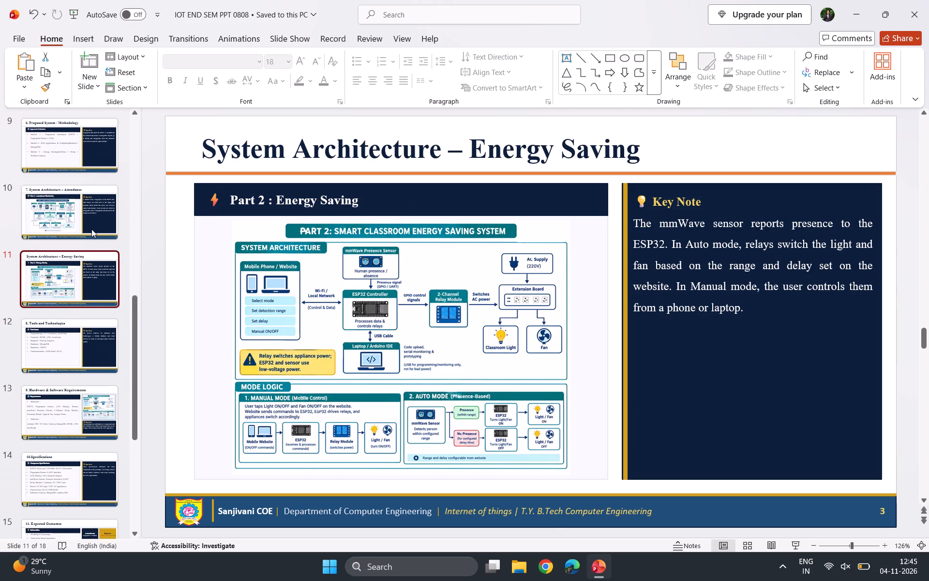
{"action": "double_click", "coordinate": [70, 303]}
{"action": "left_click", "coordinate": [69, 309]}
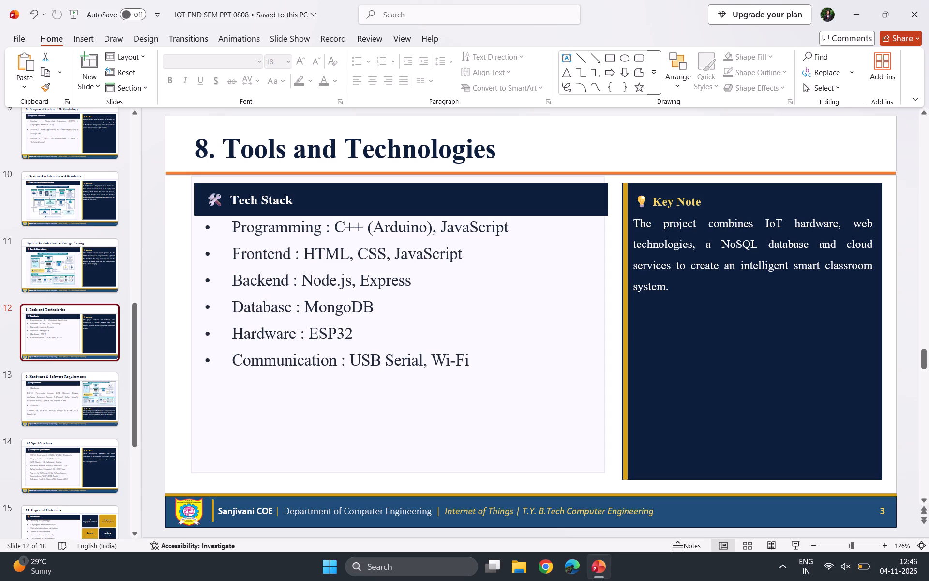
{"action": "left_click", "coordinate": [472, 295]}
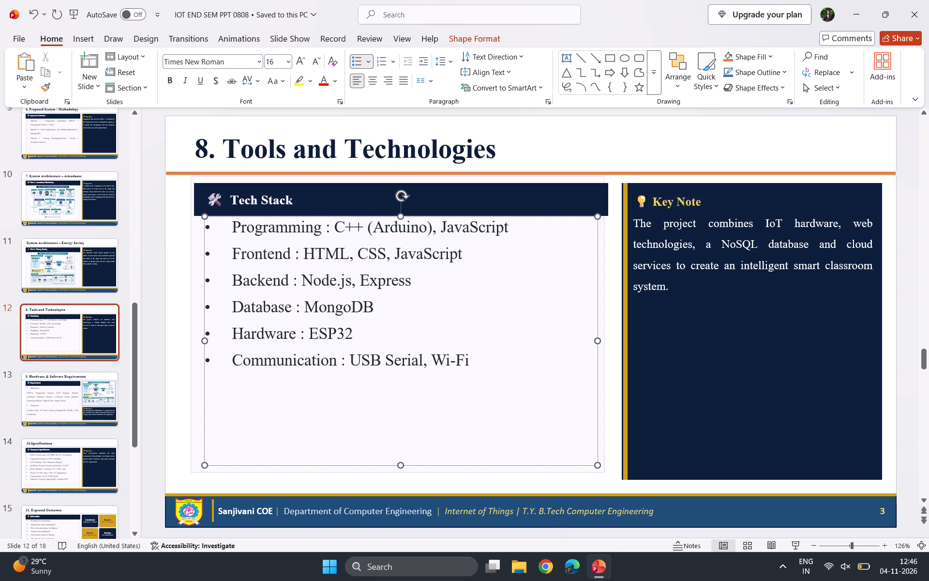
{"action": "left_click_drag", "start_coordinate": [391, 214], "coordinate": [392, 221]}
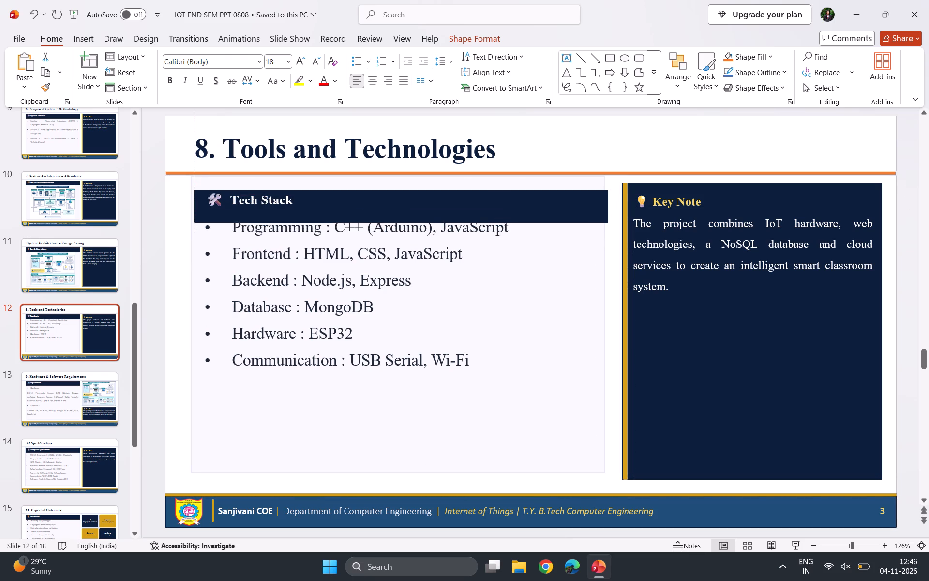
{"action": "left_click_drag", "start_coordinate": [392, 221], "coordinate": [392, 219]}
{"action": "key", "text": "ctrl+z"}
Move the Tech Stack list's text box slightly down to leave a gap below the heading bar.
{"action": "left_click", "coordinate": [397, 267]}
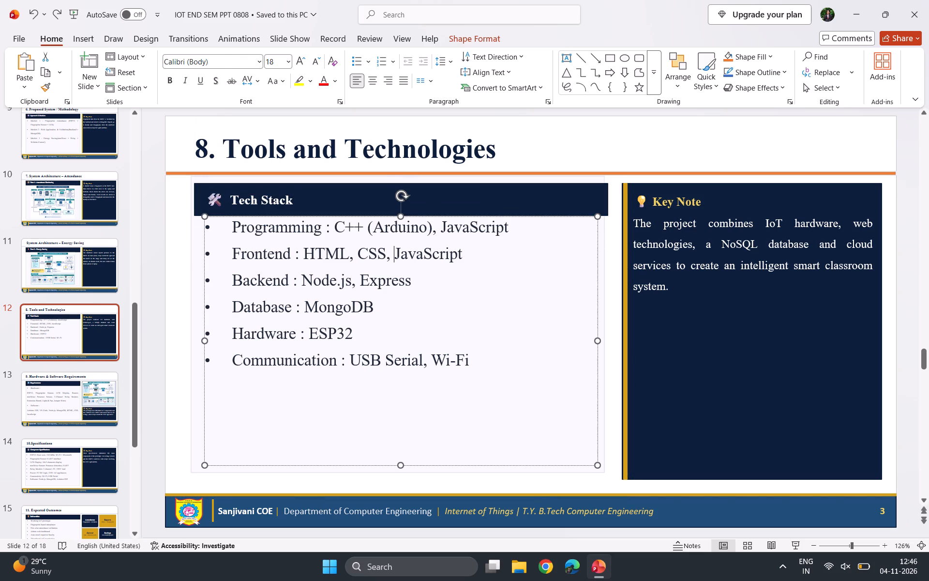
{"action": "left_click_drag", "start_coordinate": [393, 217], "coordinate": [390, 235]}
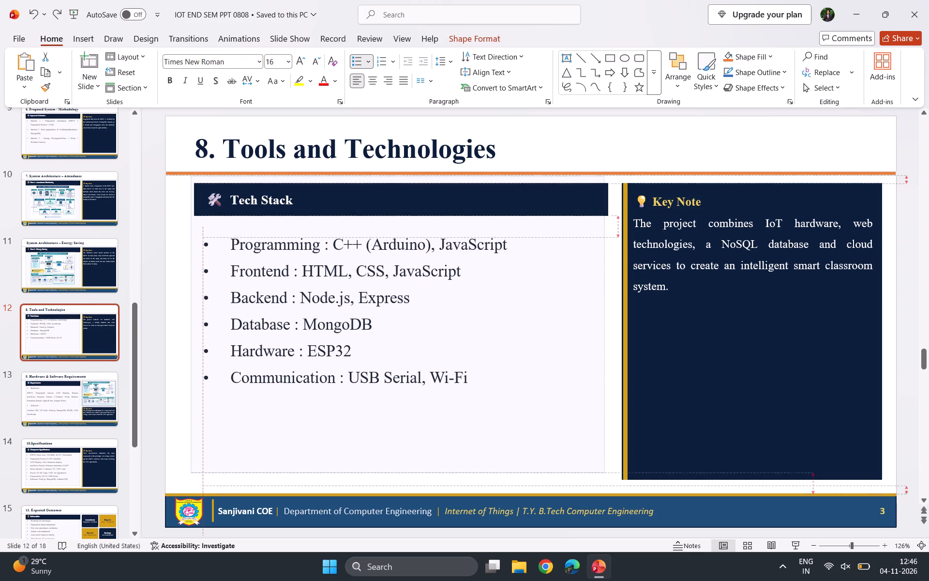
{"action": "left_click_drag", "start_coordinate": [390, 235], "coordinate": [391, 231]}
Go back through slides 10, 7 and 9 to slide 8, Literature Survey, checking their content.
{"action": "left_click", "coordinate": [105, 200]}
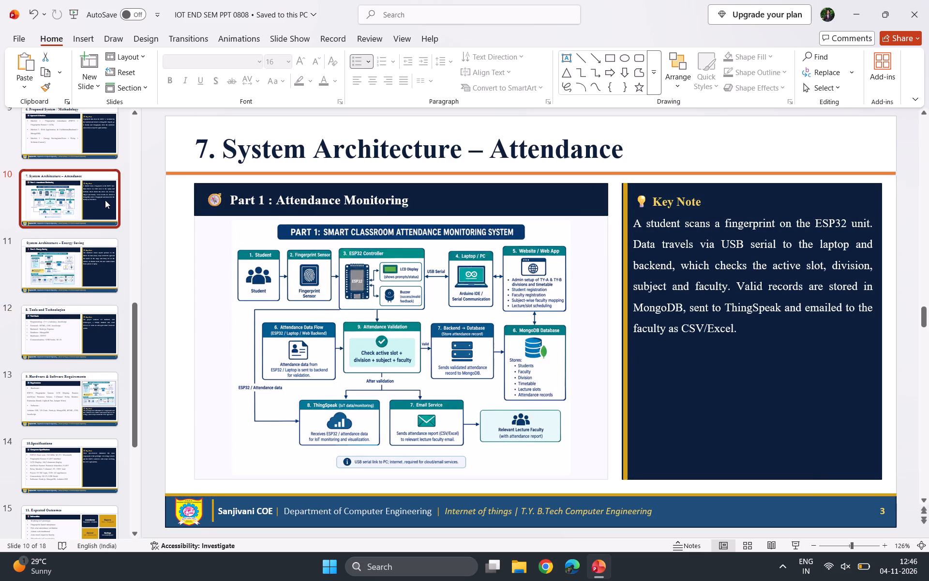
{"action": "scroll", "coordinate": [87, 188], "scroll_direction": "up", "scroll_amount": 2}
{"action": "left_click", "coordinate": [58, 290]}
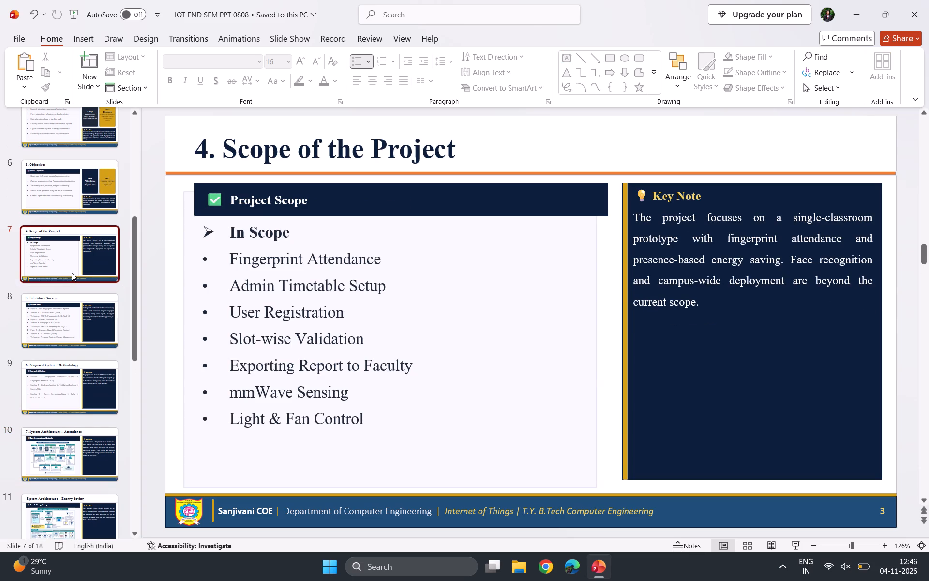
{"action": "left_click", "coordinate": [72, 273]}
{"action": "key", "text": "Down"}
{"action": "key", "text": "Down"}
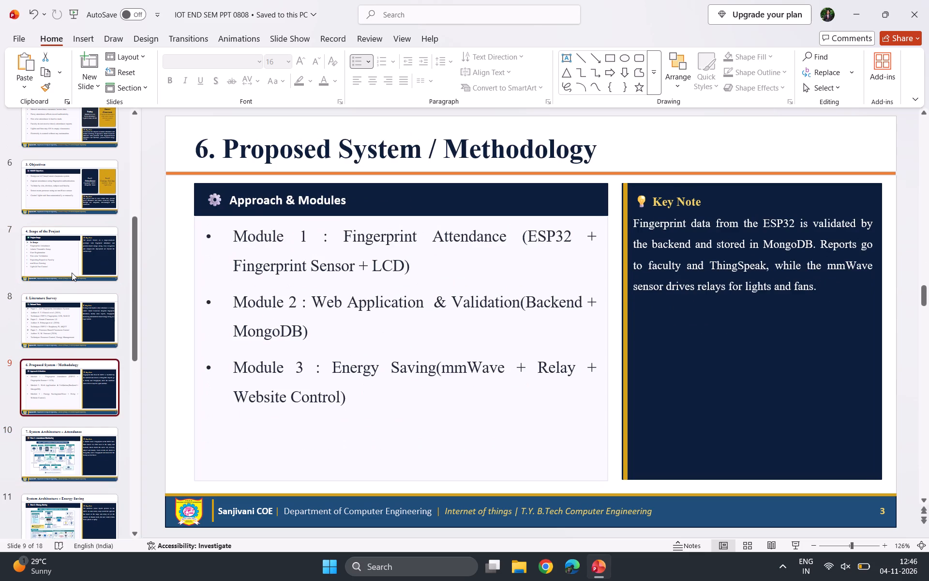
{"action": "key", "text": "Up"}
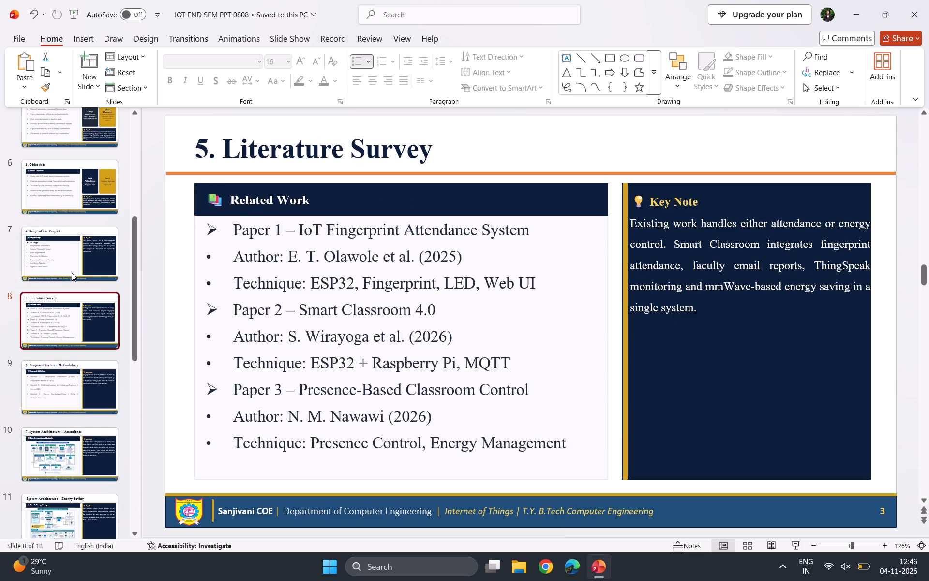
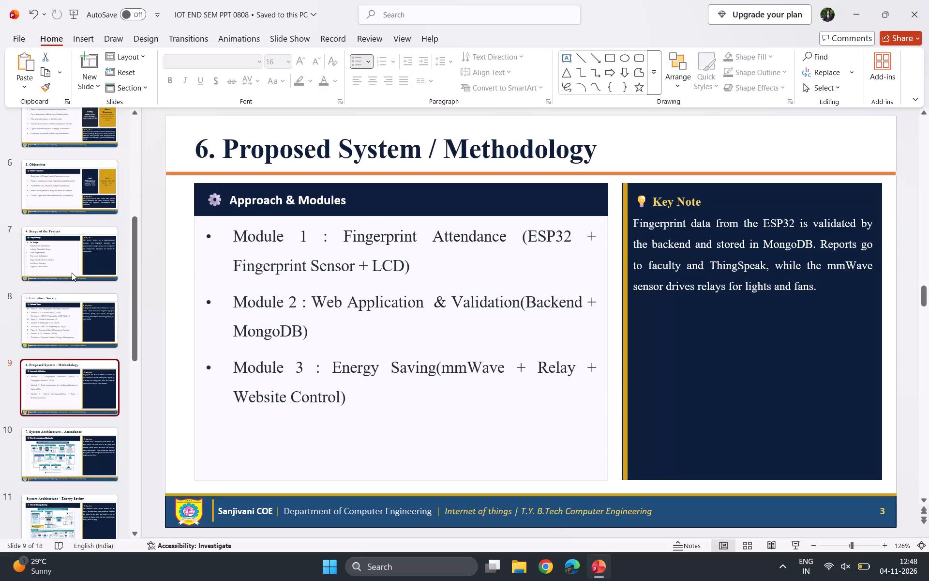
Delete "ThingSpeak monitoring" from the Key Note text on slide 8, Literature Survey.
{"action": "key", "text": "Up"}
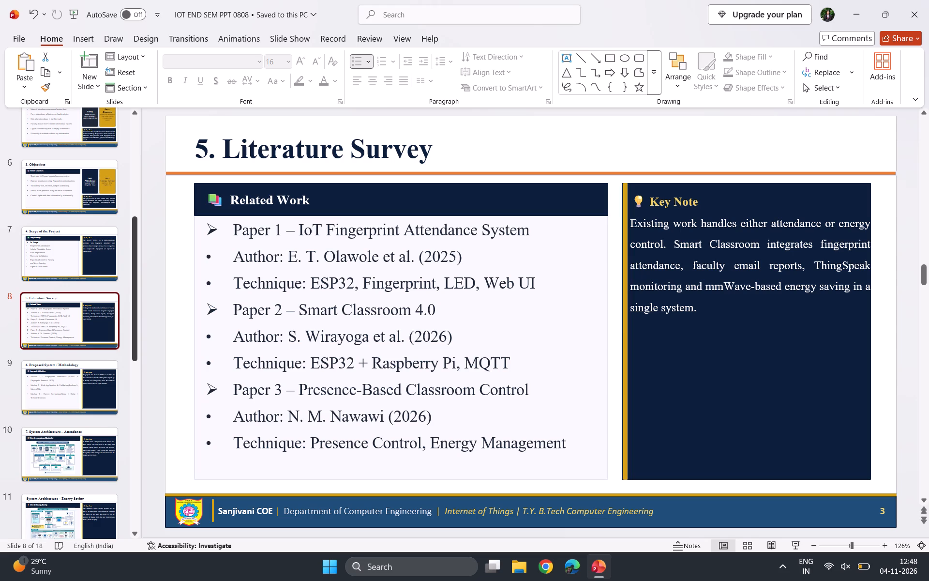
{"action": "triple_click", "coordinate": [822, 262]}
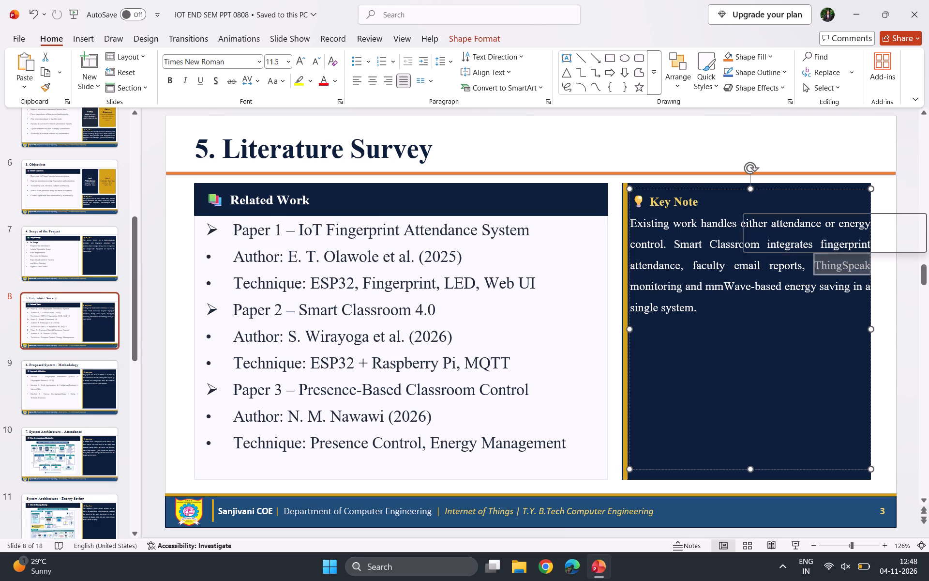
{"action": "left_click", "coordinate": [822, 262]}
{"action": "left_click_drag", "start_coordinate": [683, 289], "coordinate": [815, 268]}
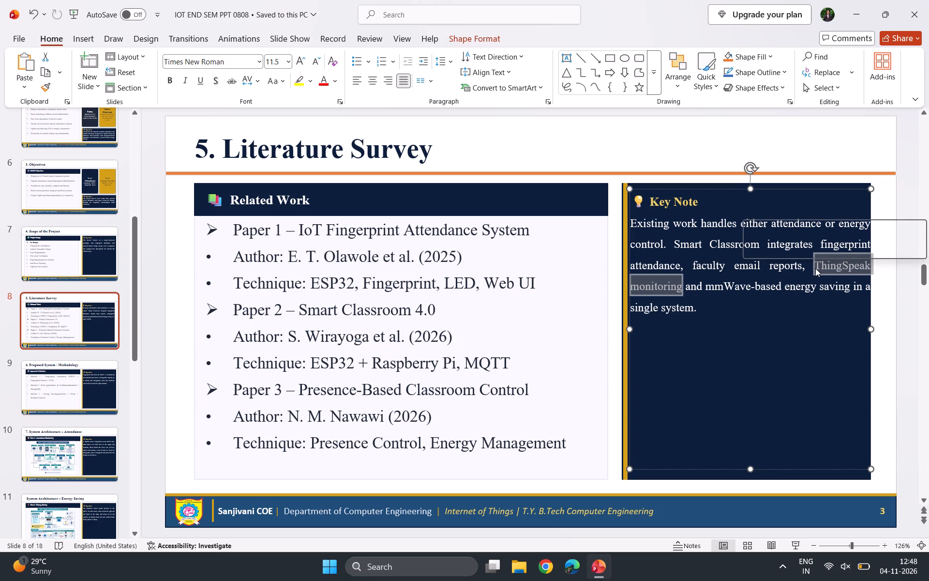
{"action": "key", "text": "BackSpace"}
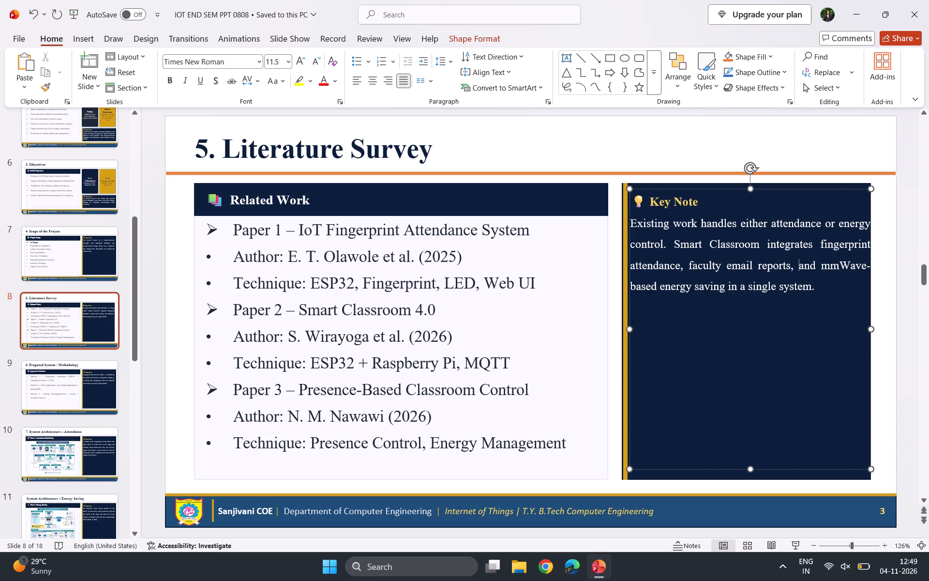
{"action": "left_click", "coordinate": [855, 314]}
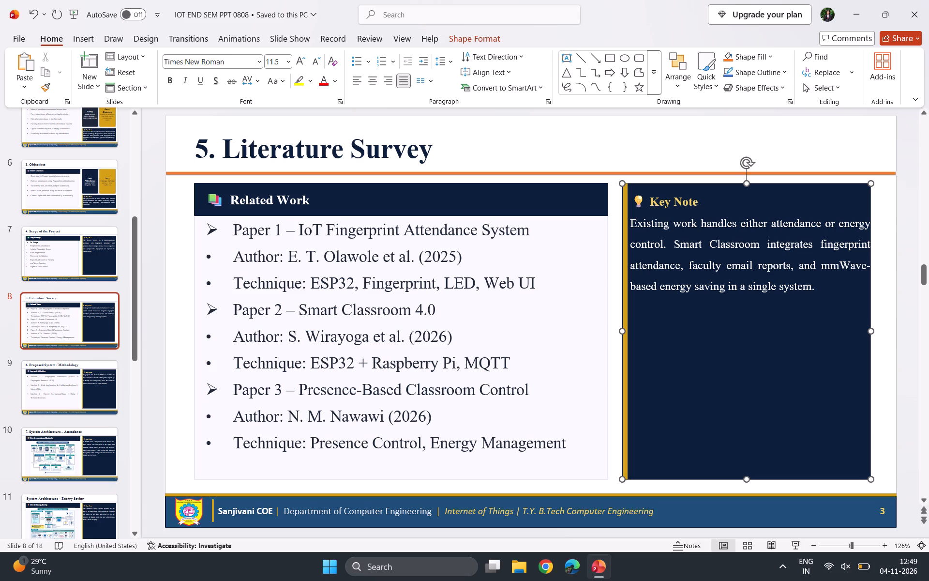
Go to slide 9, Proposed System / Methodology, and target the Module 3 bullet in the Approach & Modules list.
{"action": "left_click", "coordinate": [67, 407]}
{"action": "left_click", "coordinate": [360, 365]}
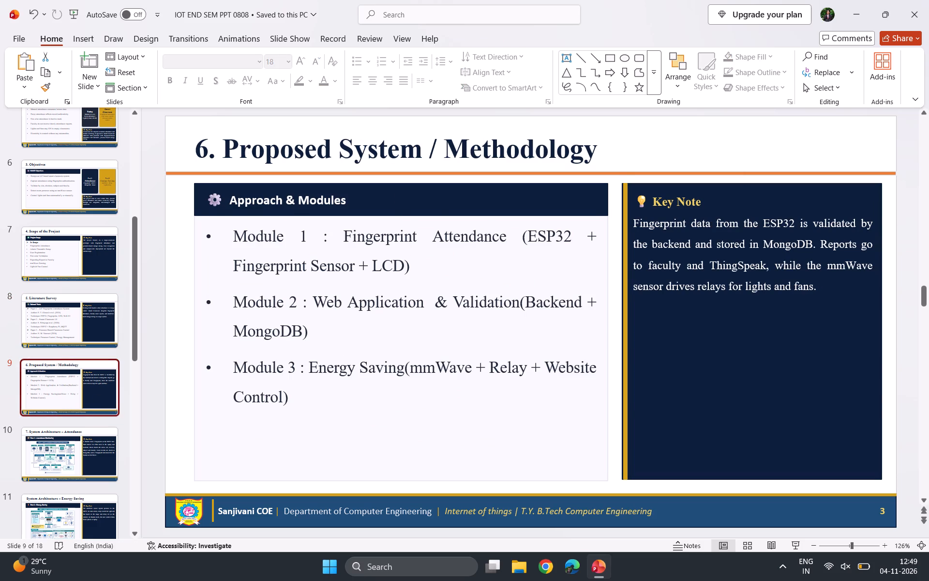
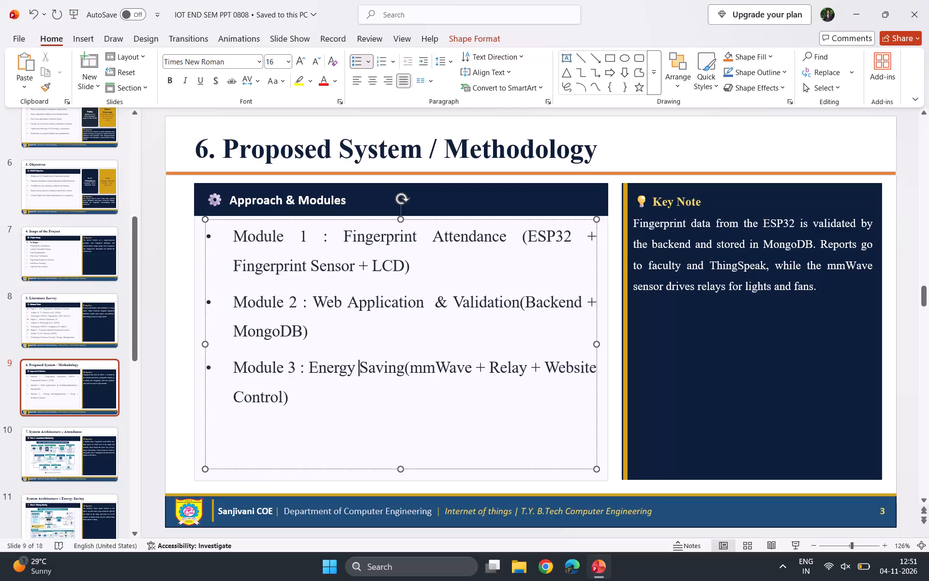
Replace "and ThingSpeak," with a comma in the Key Note text on slide 9, Proposed System / Methodology.
{"action": "left_click_drag", "start_coordinate": [768, 264], "coordinate": [704, 267]}
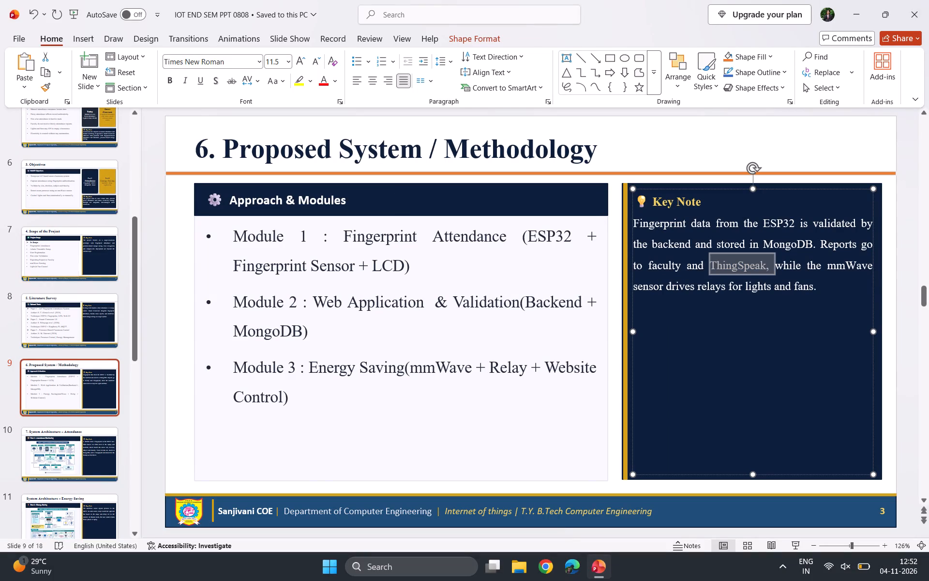
{"action": "left_click_drag", "start_coordinate": [704, 267], "coordinate": [696, 268]}
{"action": "key", "text": "BackSpace"}
{"action": "type", "text": ","}
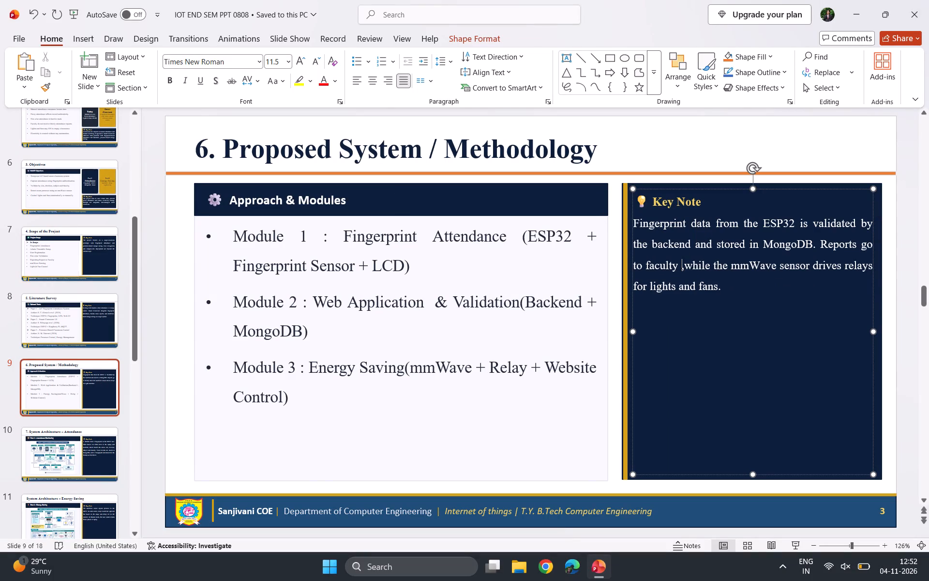
{"action": "key", "text": "space"}
{"action": "left_click", "coordinate": [741, 333]}
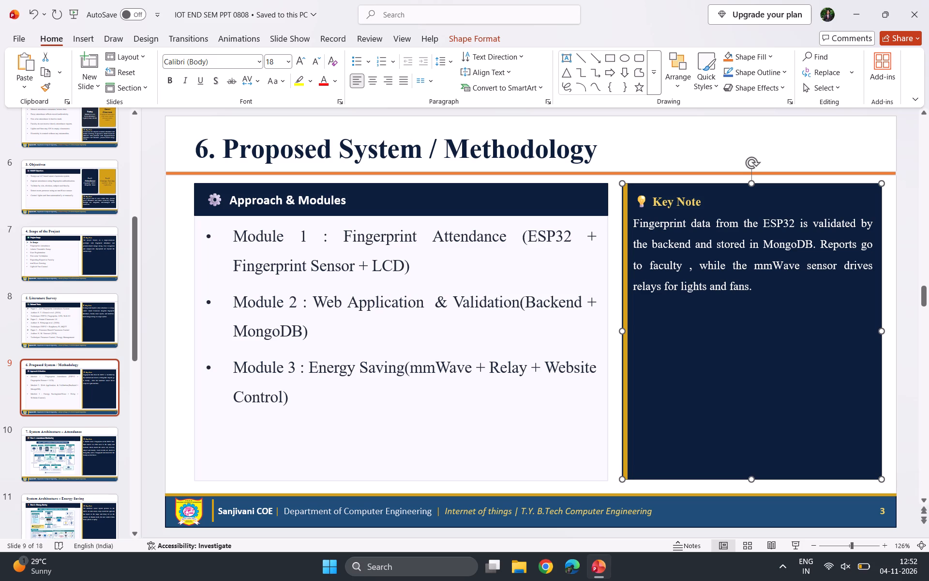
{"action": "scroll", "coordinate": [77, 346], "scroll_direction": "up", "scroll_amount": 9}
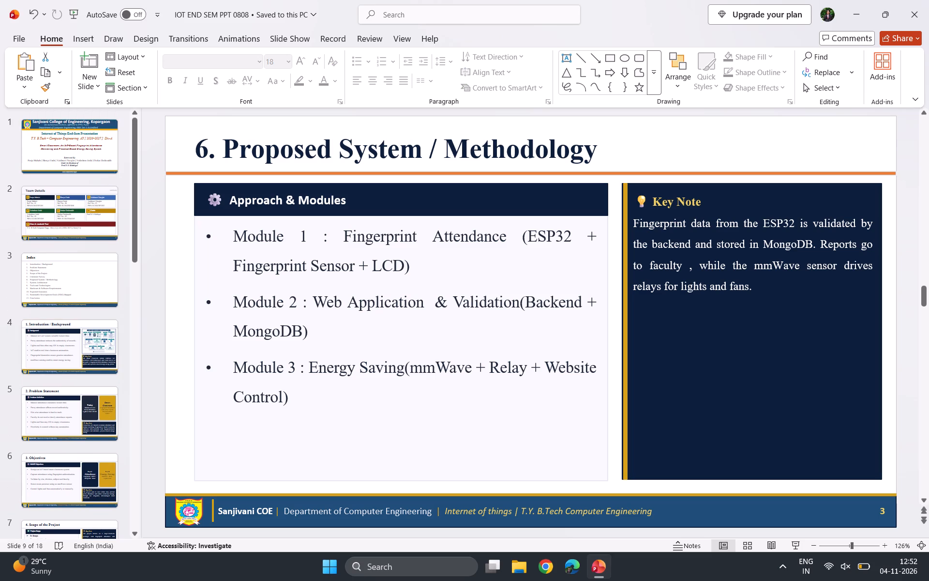
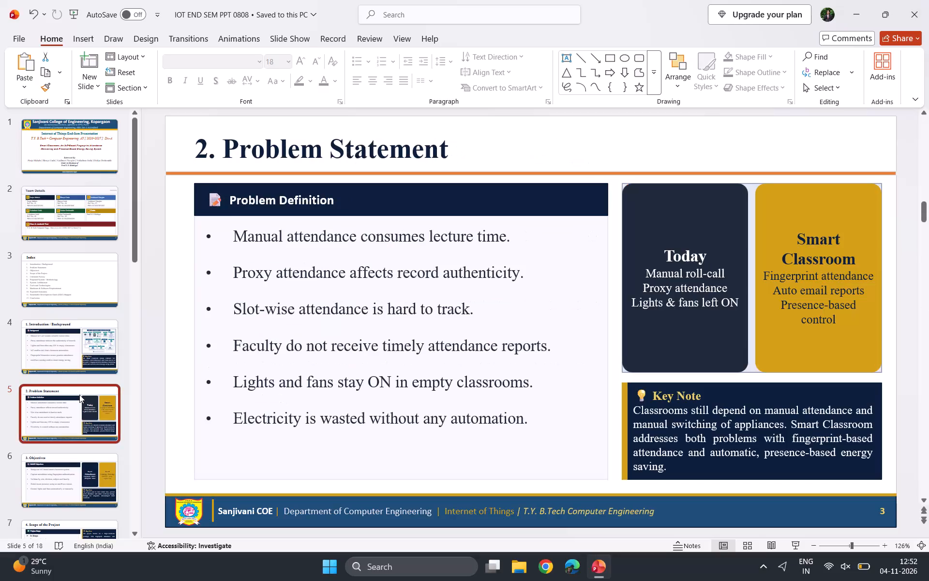
Change "Web UI" to "Web Interface" in the Paper 1 technique line on slide 8, Literature Survey.
{"action": "key", "text": "Down"}
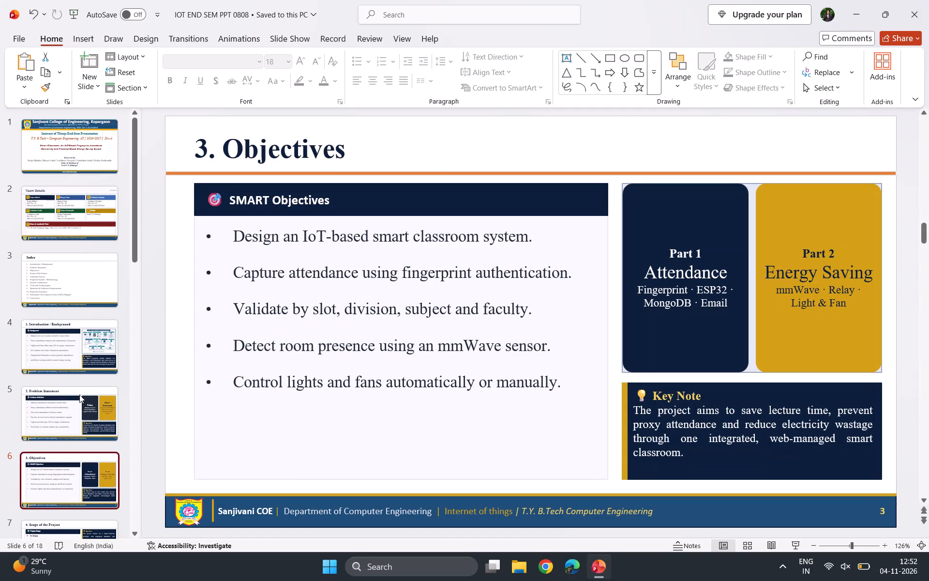
{"action": "key", "text": "Down"}
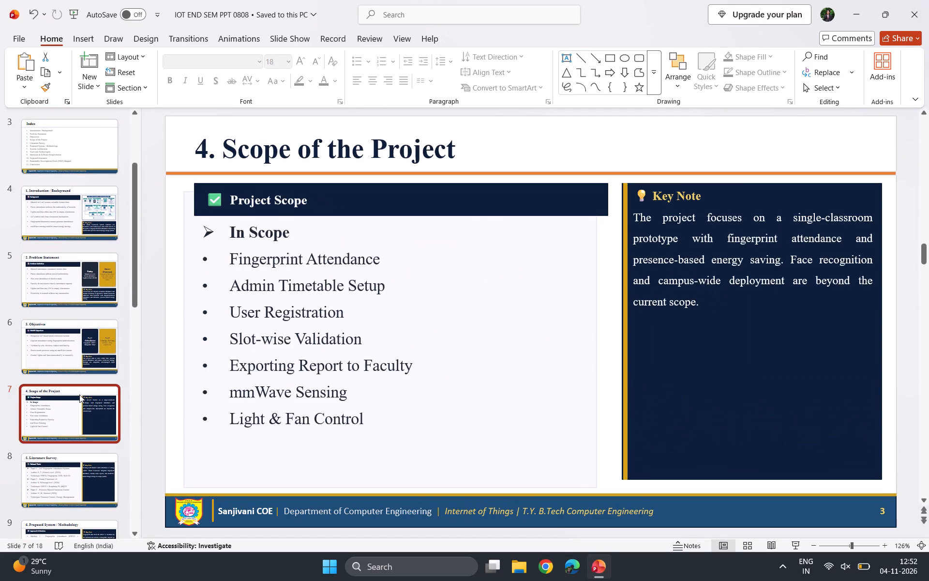
{"action": "key", "text": "Down"}
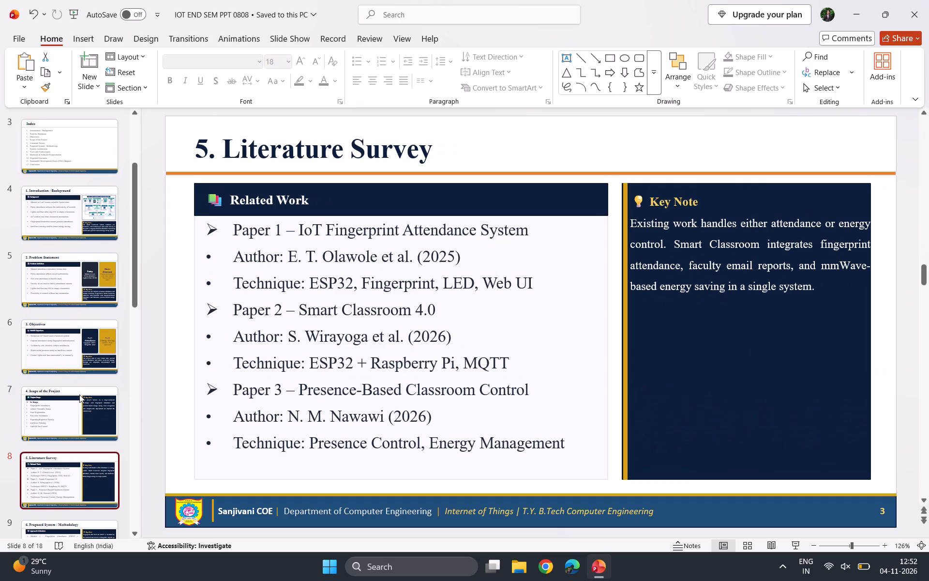
{"action": "left_click", "coordinate": [524, 283]}
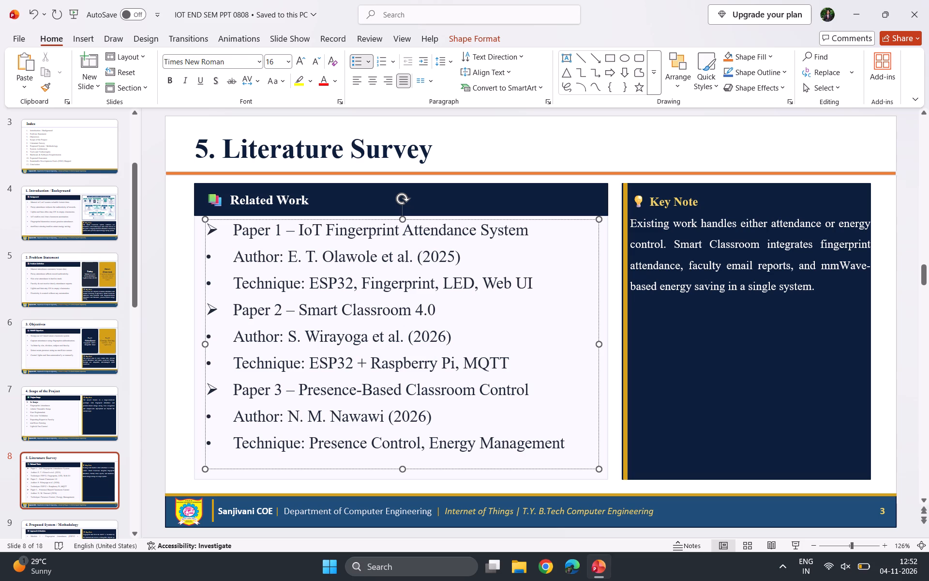
{"action": "key", "text": "BackSpace"}
{"action": "key", "text": "Right"}
{"action": "type", "text": "nterface"}
{"action": "left_click", "coordinate": [739, 326]}
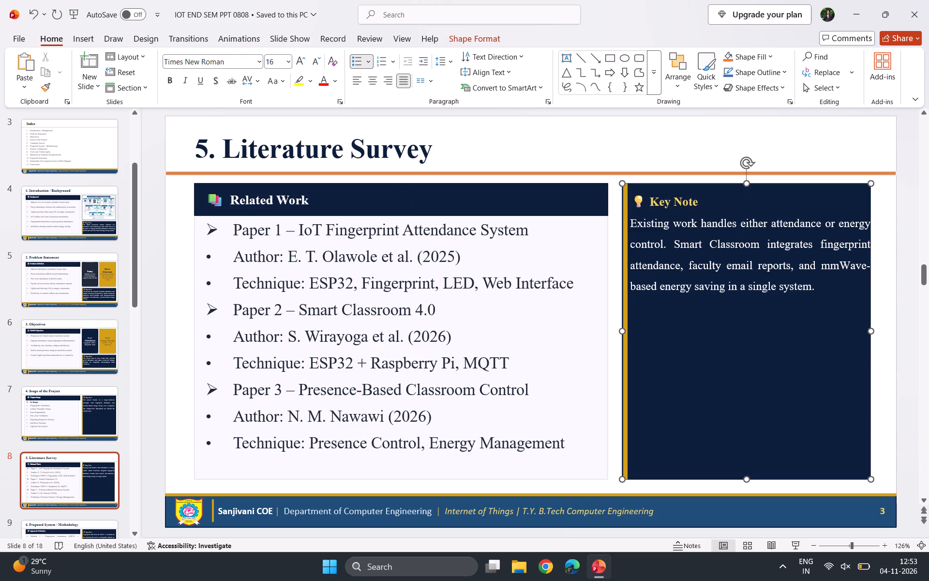
{"action": "left_click", "coordinate": [712, 386]}
Delete ", sent to ThingSpeak and emailed to the faculty as CSV/Excel." from the Key Note on slide 10, System Architecture – Attendance.
{"action": "left_click", "coordinate": [92, 335]}
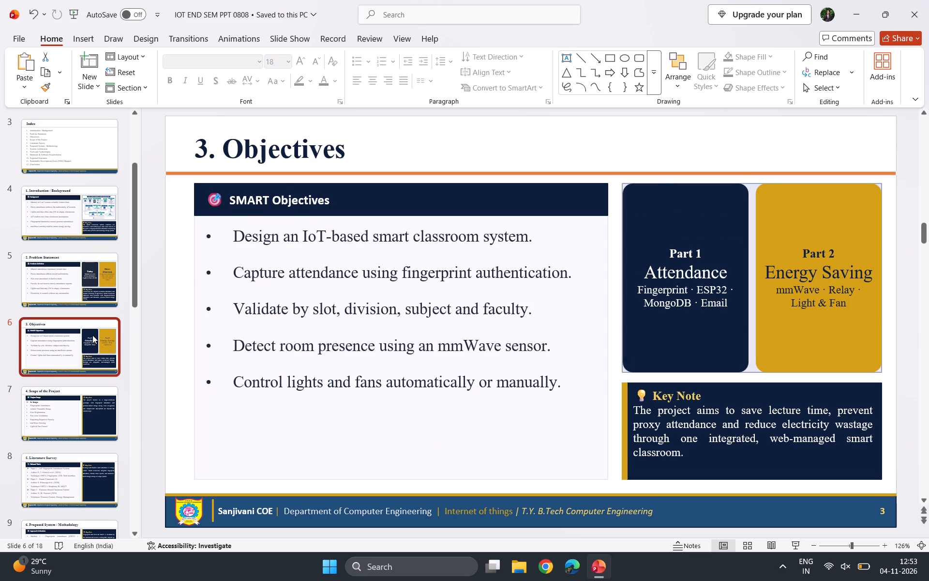
{"action": "key", "text": "Down"}
{"action": "key", "text": "Down"}
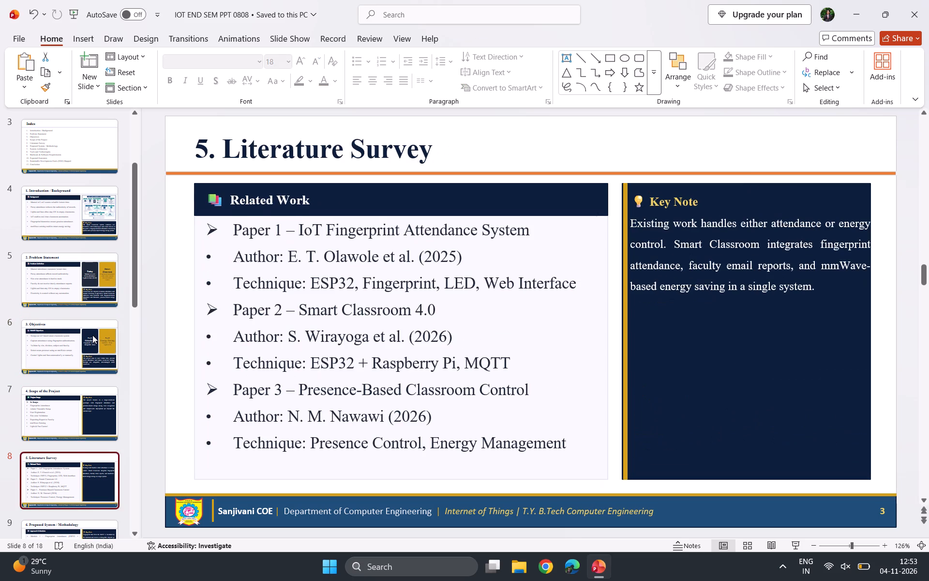
{"action": "key", "text": "Down"}
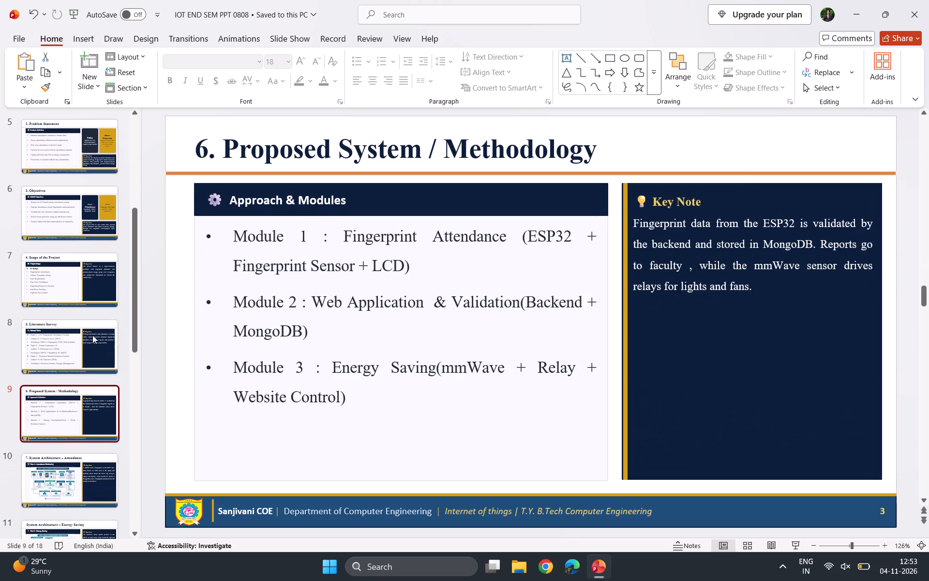
{"action": "key", "text": "Down"}
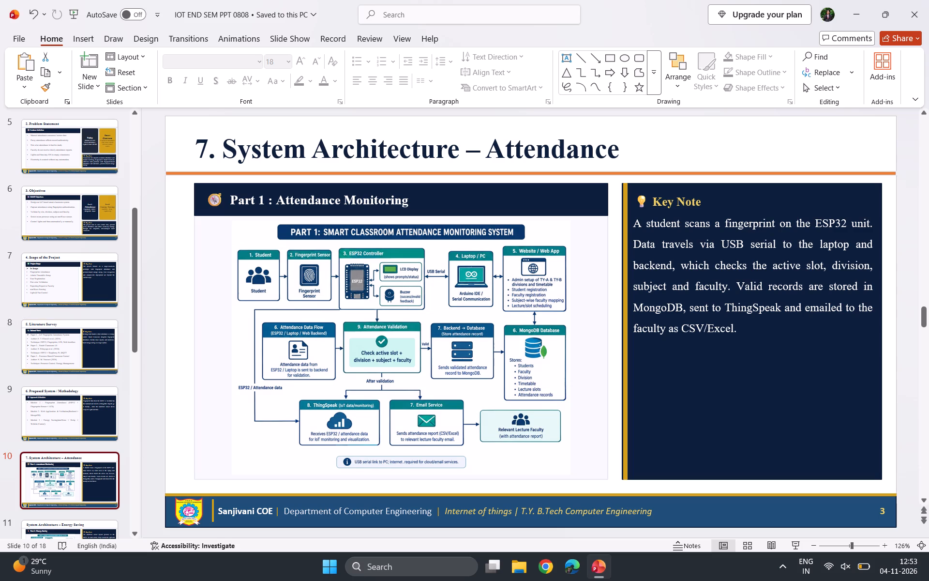
{"action": "left_click_drag", "start_coordinate": [691, 307], "coordinate": [747, 327]}
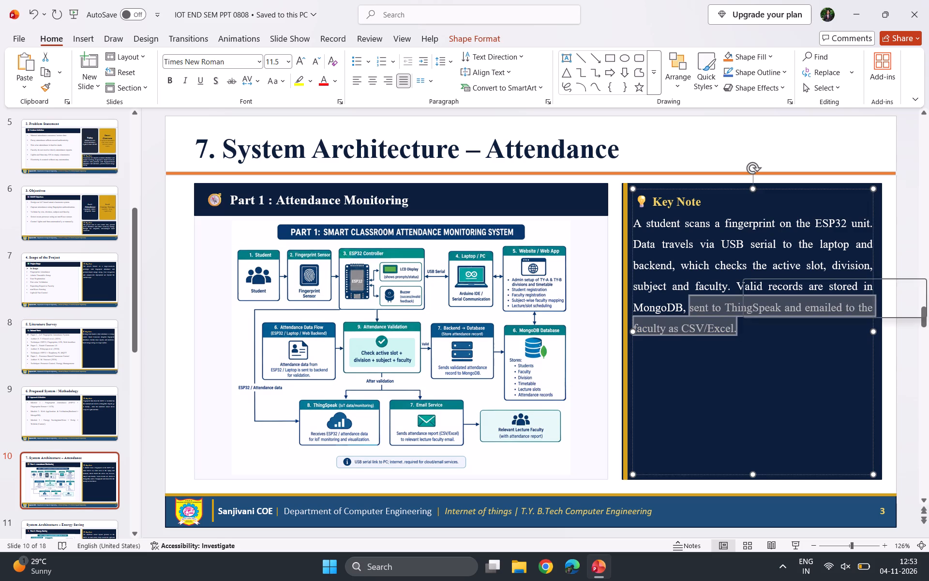
{"action": "key", "text": "BackSpace"}
{"action": "key", "text": "BackSpace"}
{"action": "key", "text": "BackSpace"}
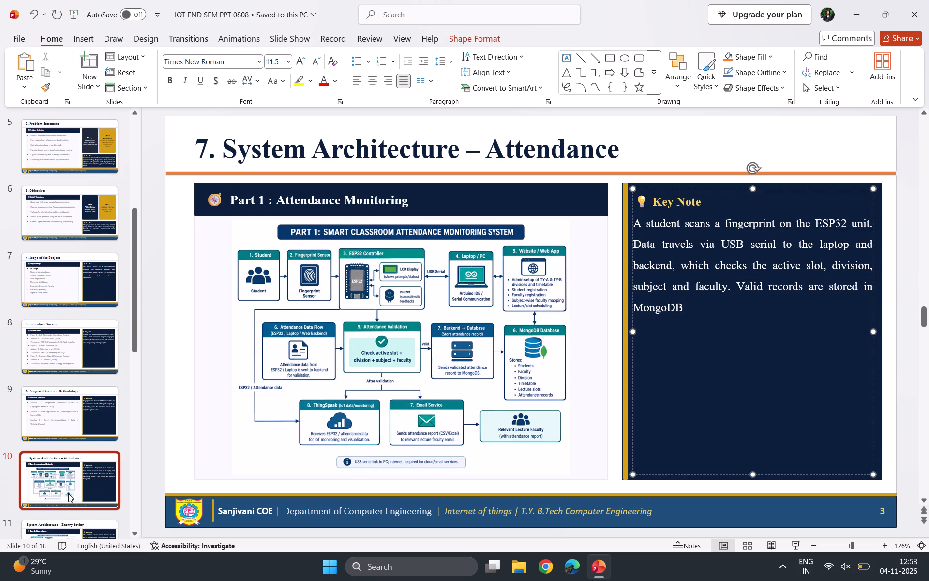
Review slides 11 to 17, from System Architecture – Energy Saving to Conclusion, for wording that needs correcting.
{"action": "scroll", "coordinate": [68, 493], "scroll_direction": "down", "scroll_amount": 1}
{"action": "left_click", "coordinate": [71, 467]}
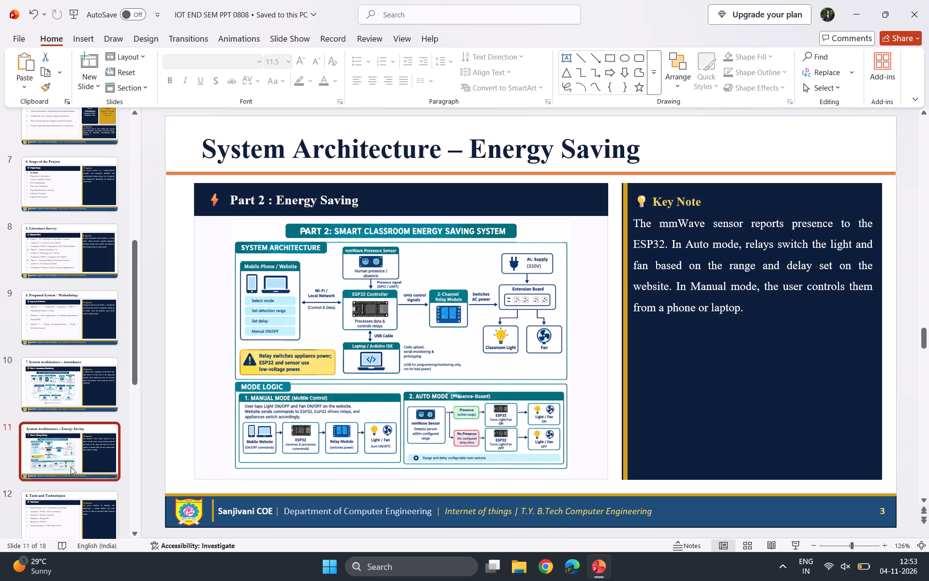
{"action": "left_click", "coordinate": [735, 304]}
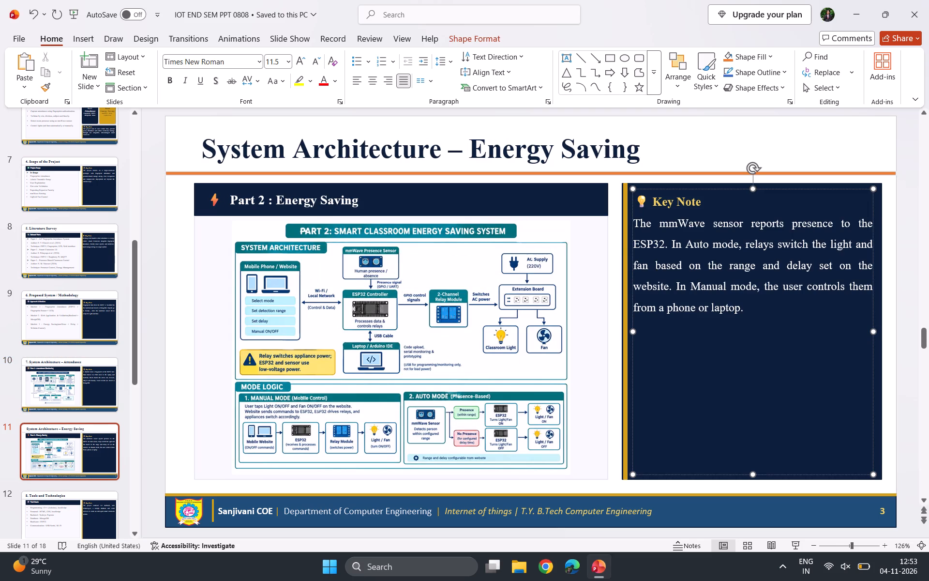
{"action": "key", "text": "Down"}
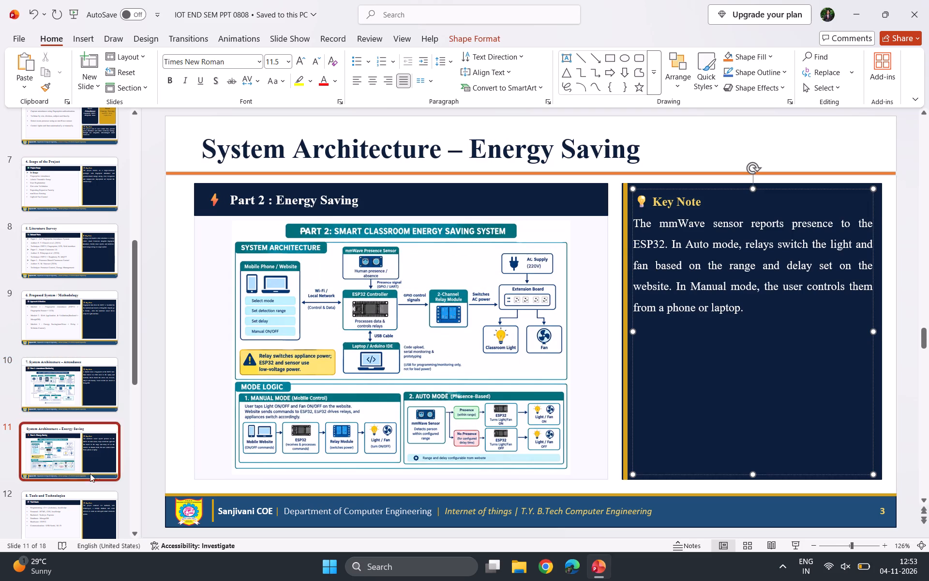
{"action": "left_click", "coordinate": [73, 504]}
{"action": "key", "text": "Down"}
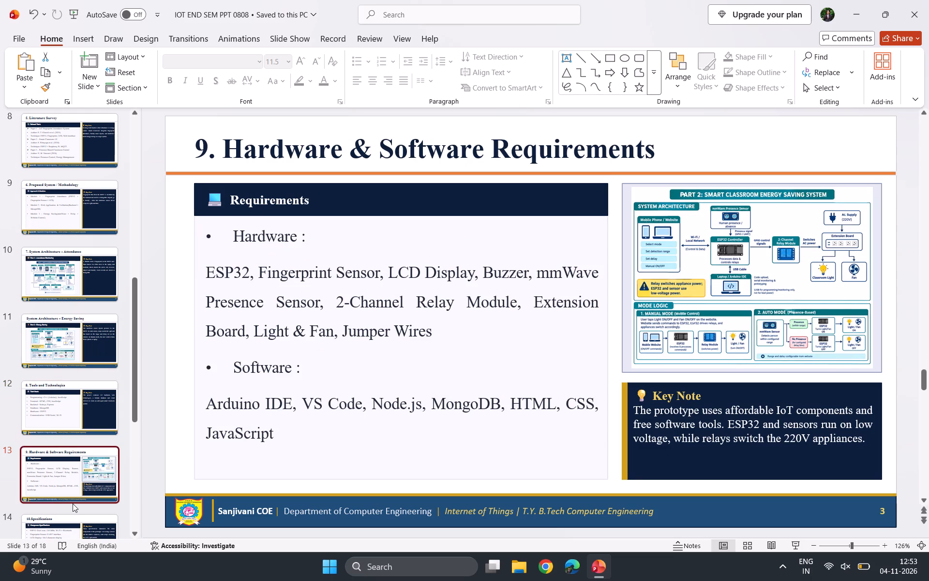
{"action": "key", "text": "Down"}
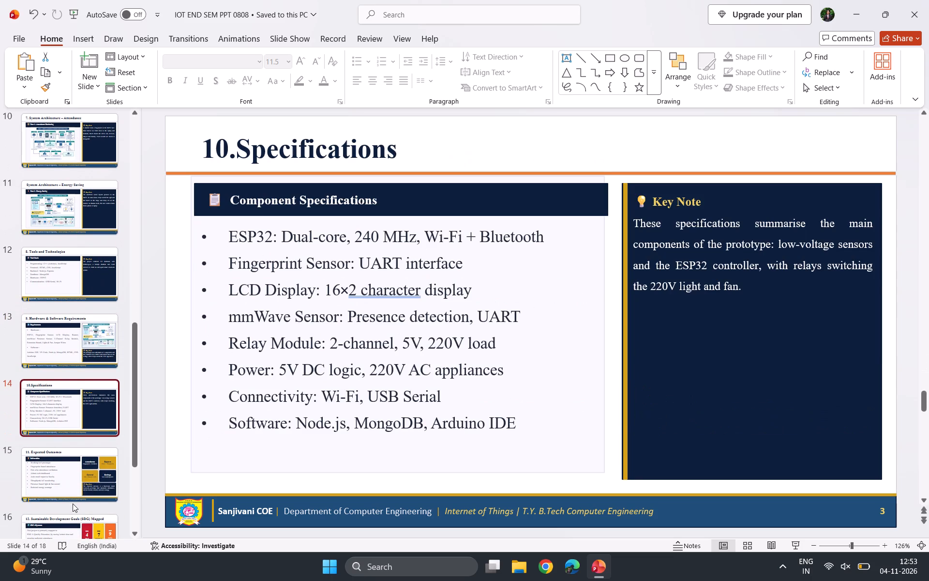
{"action": "key", "text": "Down"}
{"action": "key", "text": "Down"}
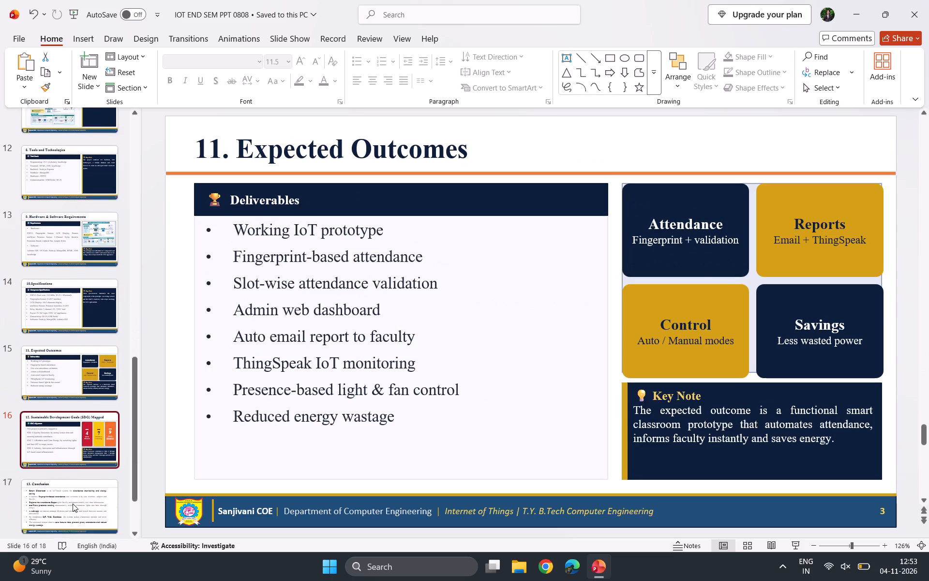
{"action": "key", "text": "Down"}
{"action": "key", "text": "Up"}
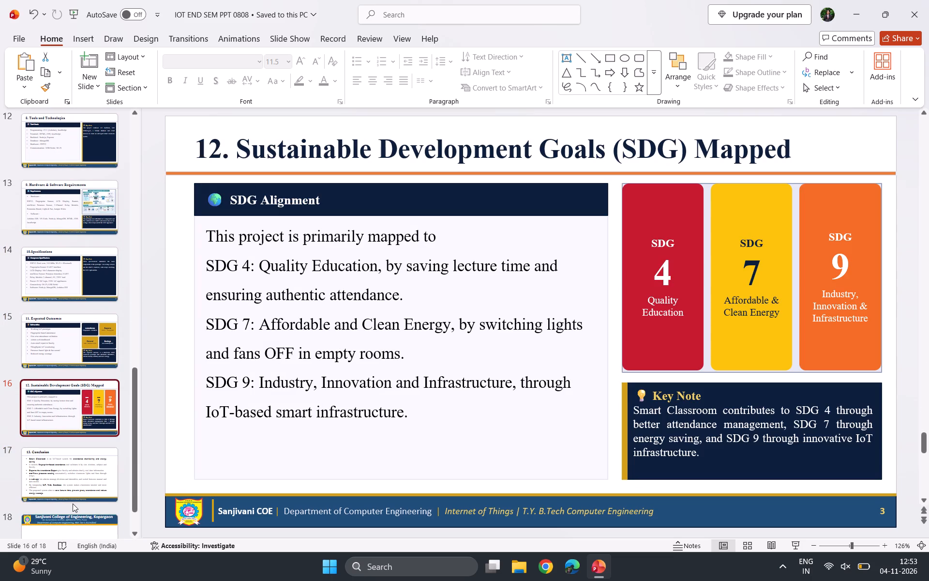
{"action": "key", "text": "Down"}
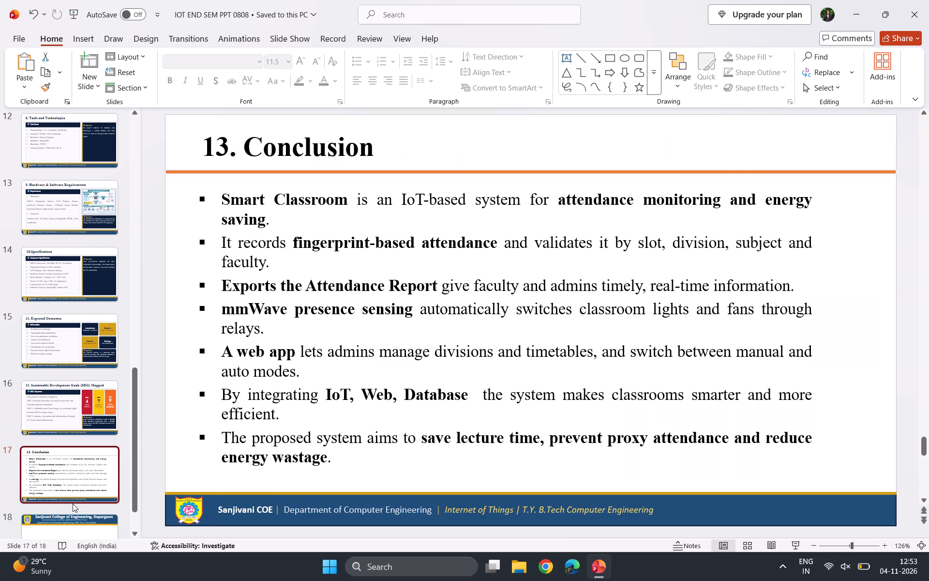
{"action": "key", "text": "Up"}
{"action": "key", "text": "Up"}
{"action": "key", "text": "Up"}
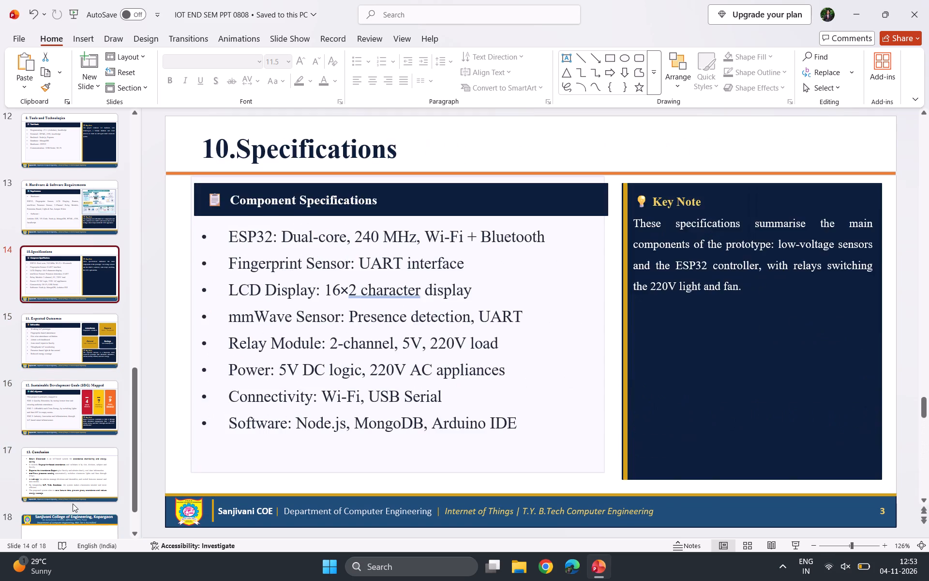
{"action": "key", "text": "Up"}
{"action": "key", "text": "Down"}
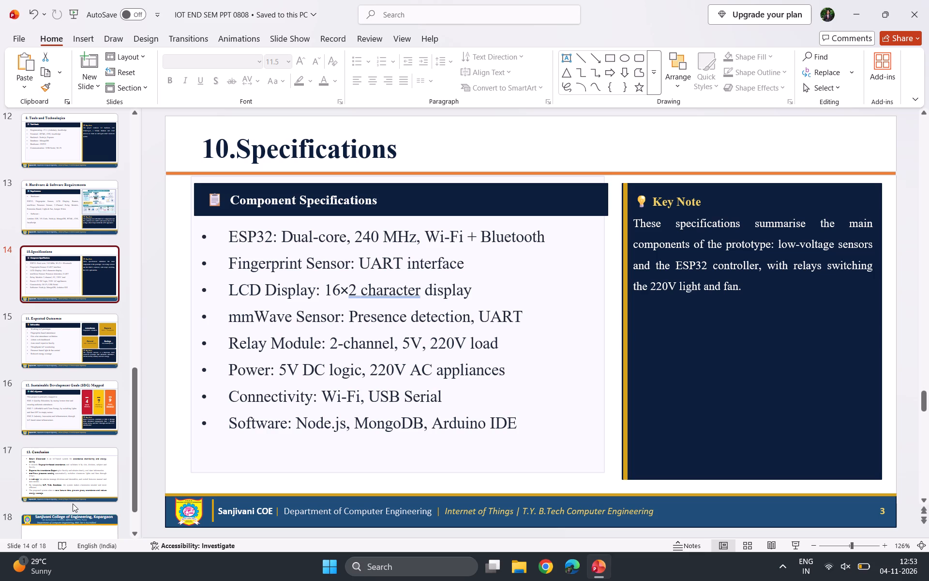
{"action": "key", "text": "Up"}
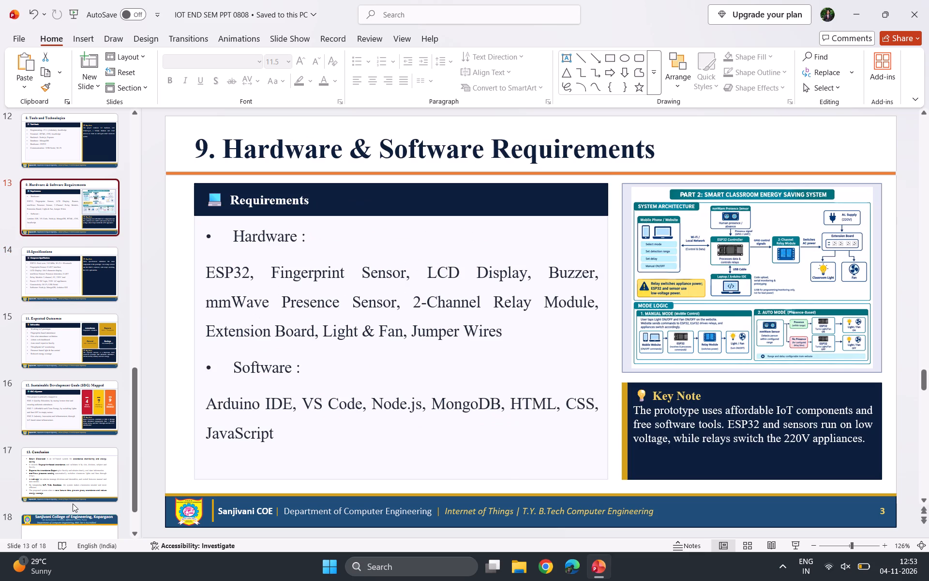
{"action": "key", "text": "Up"}
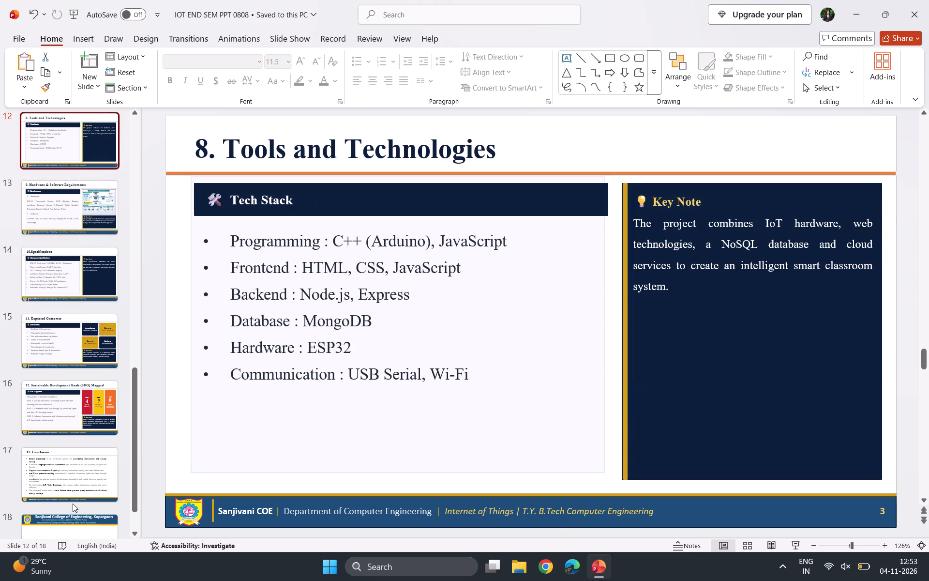
Shorten the Part 1 Attendance card on slide 6, Objectives, to "Fingerprint · ESP32" by deleting the MongoDB and Email entries.
{"action": "key", "text": "Up"}
{"action": "key", "text": "Up"}
{"action": "key", "text": "Up"}
{"action": "key", "text": "Up"}
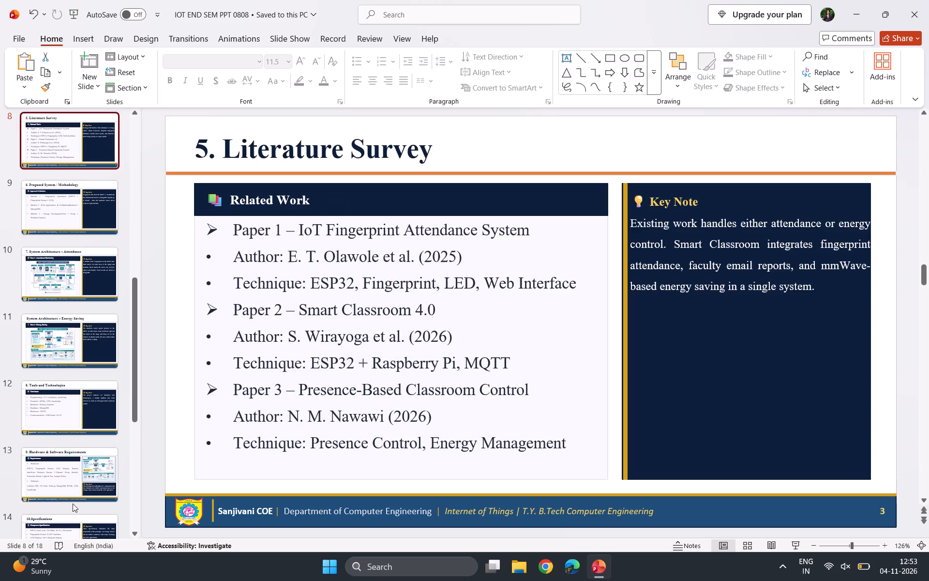
{"action": "key", "text": "Up"}
{"action": "key", "text": "Up"}
{"action": "key", "text": "Up"}
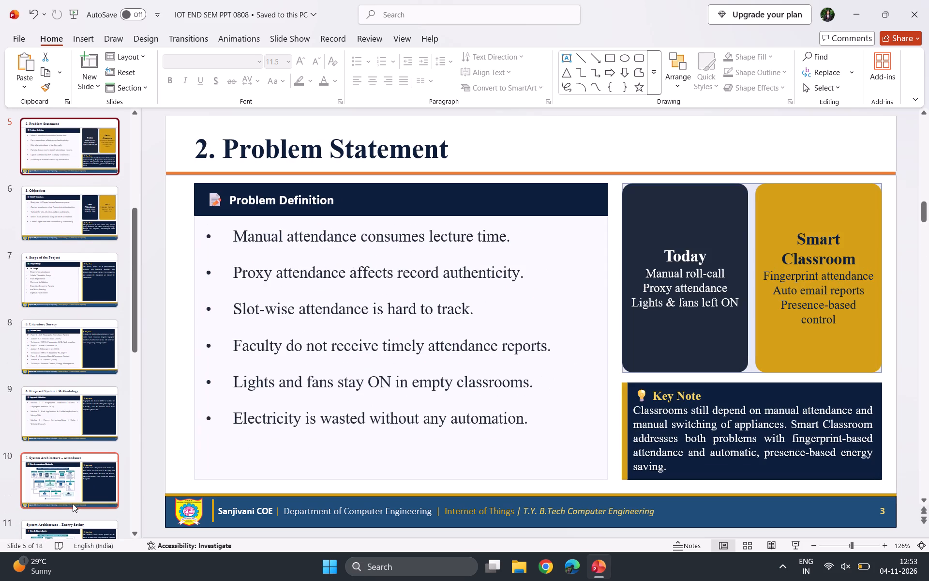
{"action": "key", "text": "Down"}
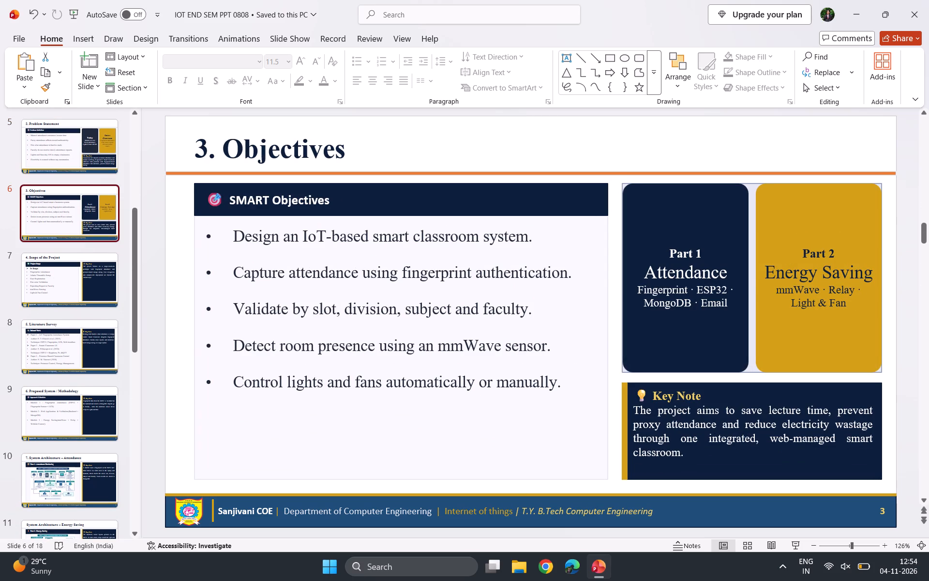
{"action": "left_click_drag", "start_coordinate": [728, 306], "coordinate": [708, 303]}
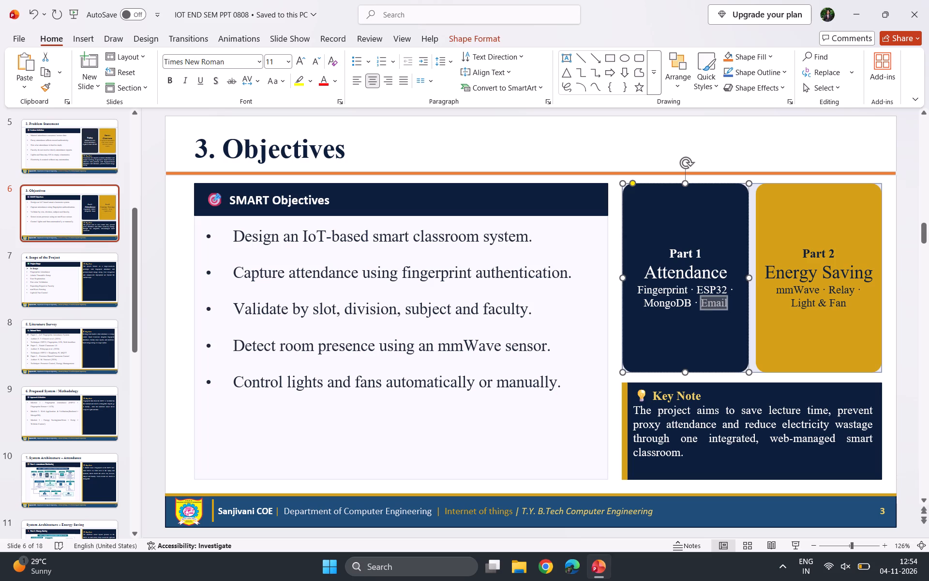
{"action": "left_click_drag", "start_coordinate": [708, 303], "coordinate": [649, 310]}
{"action": "key", "text": "BackSpace"}
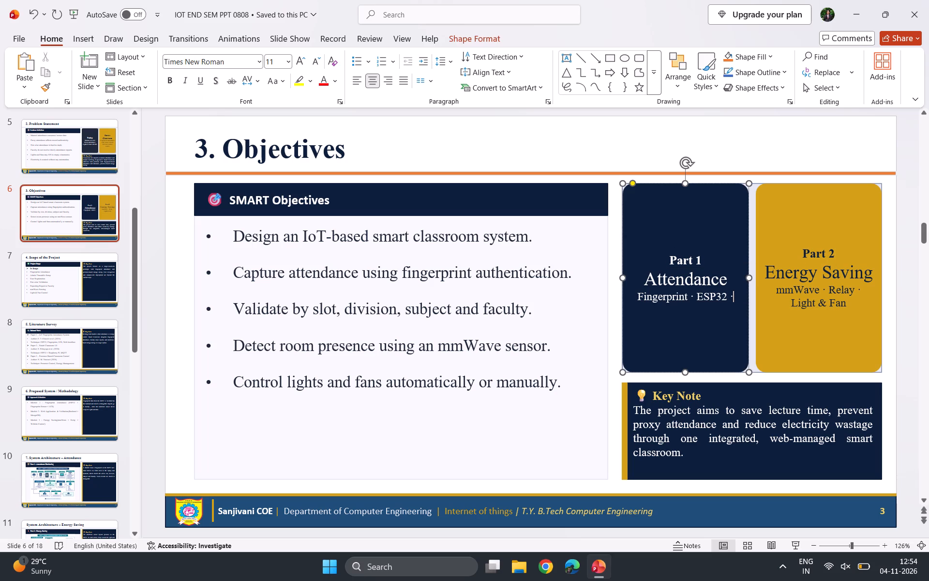
{"action": "key", "text": "BackSpace"}
{"action": "left_click", "coordinate": [724, 412]}
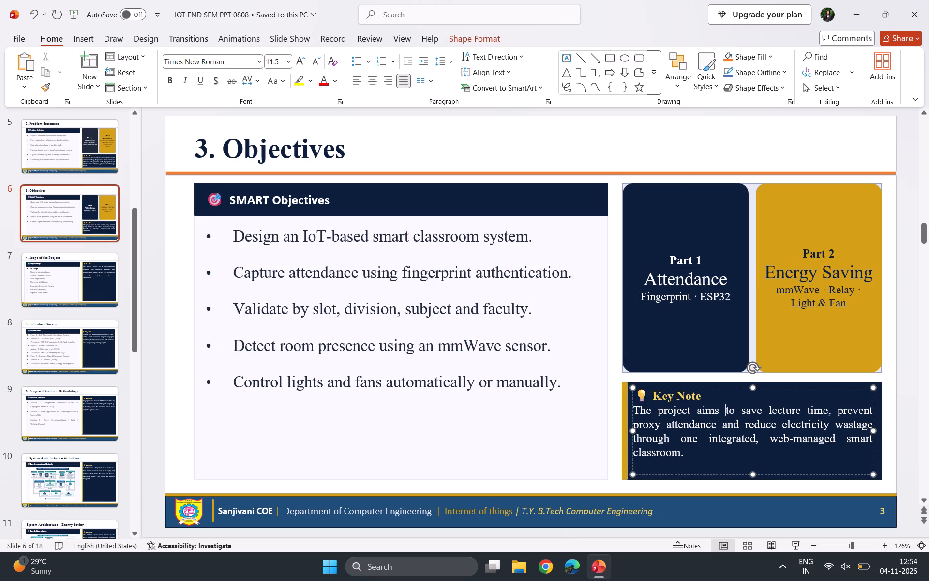
Look back through slides 5 to 1 and forward again to slide 9, Proposed System / Methodology, checking their content.
{"action": "left_click", "coordinate": [93, 130]}
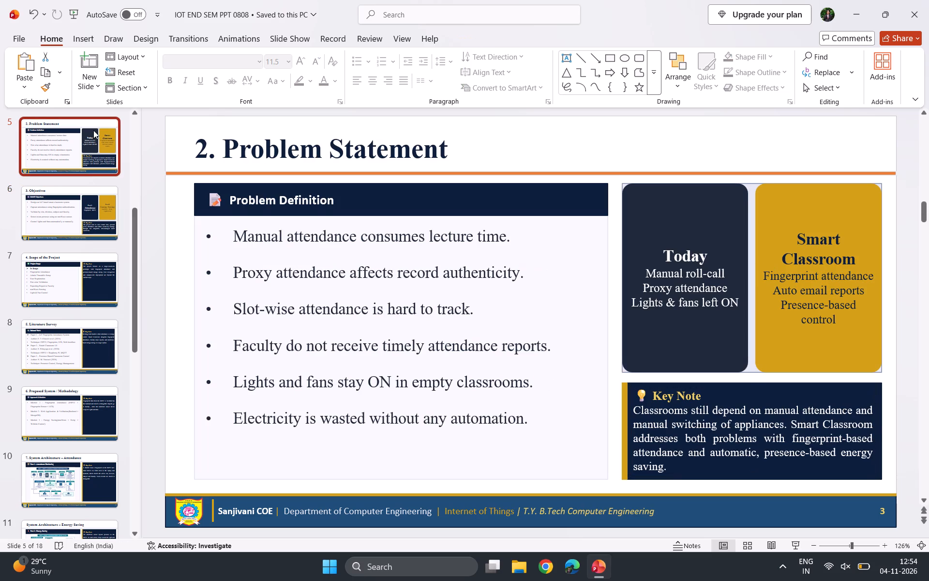
{"action": "key", "text": "Up"}
{"action": "key", "text": "Down"}
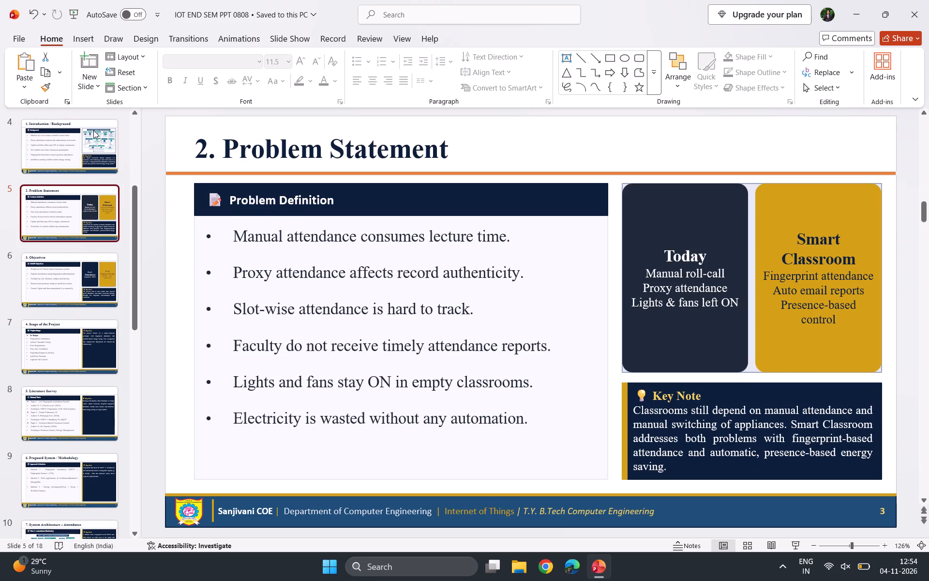
{"action": "key", "text": "Up"}
{"action": "key", "text": "Down"}
{"action": "key", "text": "Up"}
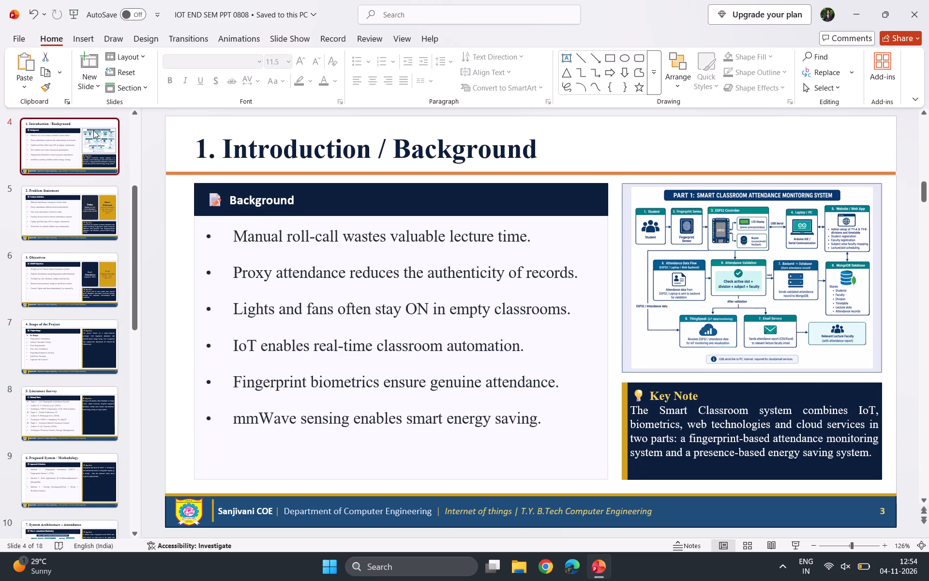
{"action": "key", "text": "Up"}
{"action": "key", "text": "Down"}
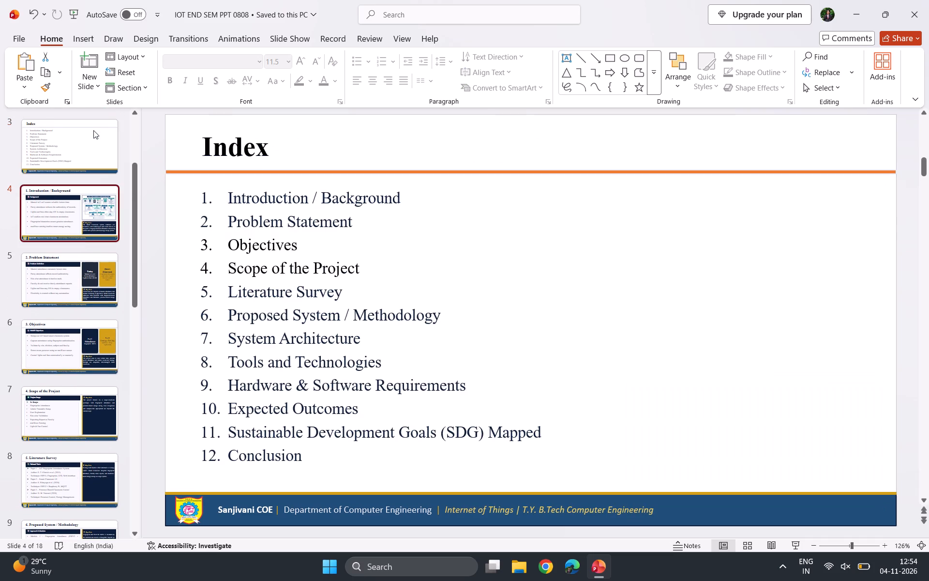
{"action": "key", "text": "Down"}
{"action": "key", "text": "Down"}
{"action": "key", "text": "Up"}
{"action": "key", "text": "Up"}
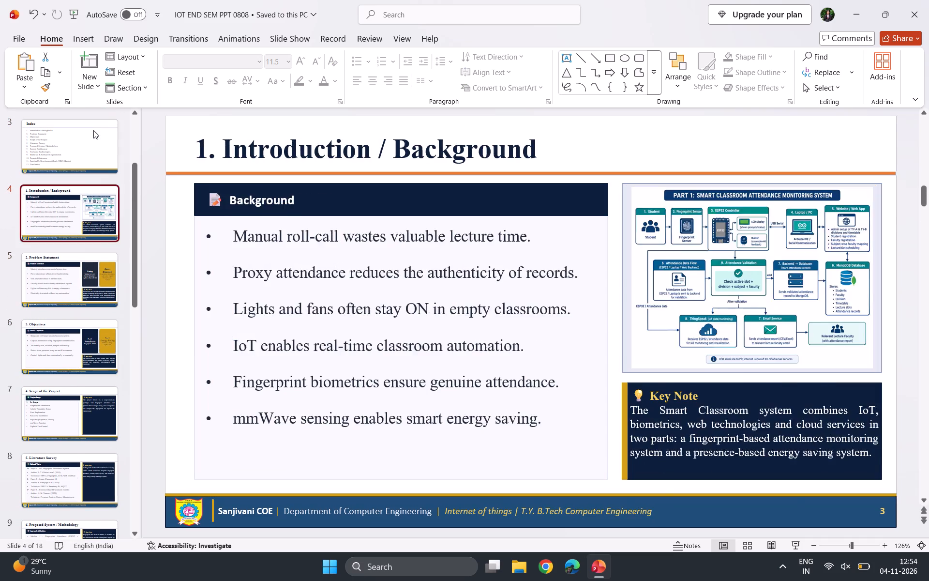
{"action": "key", "text": "Up"}
{"action": "key", "text": "Up"}
{"action": "key", "text": "Up"}
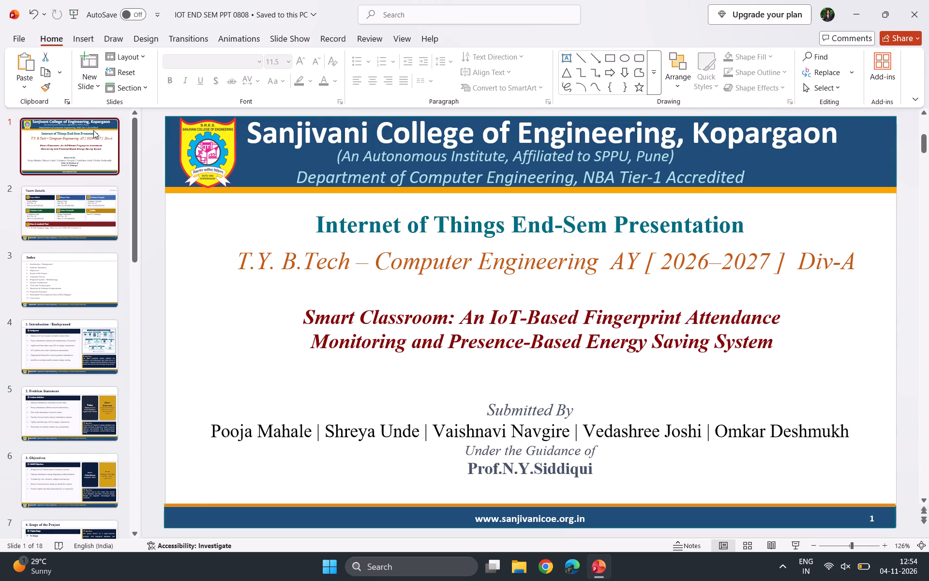
{"action": "key", "text": "Down"}
{"action": "key", "text": "Down"}
{"action": "key", "text": "Down"}
{"action": "key", "text": "Down"}
{"action": "key", "text": "Down"}
{"action": "key", "text": "Down"}
{"action": "key", "text": "Down"}
{"action": "key", "text": "Down"}
{"action": "key", "text": "Down"}
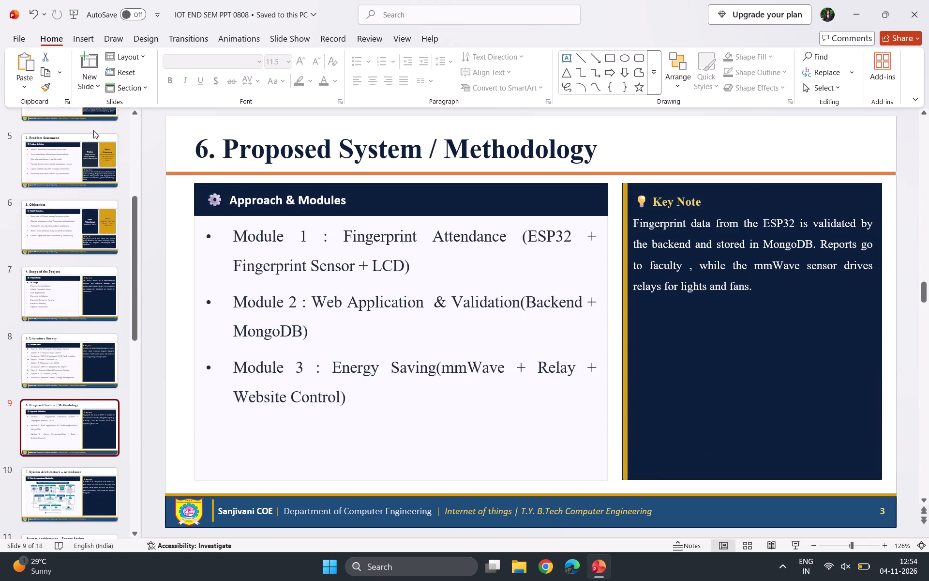